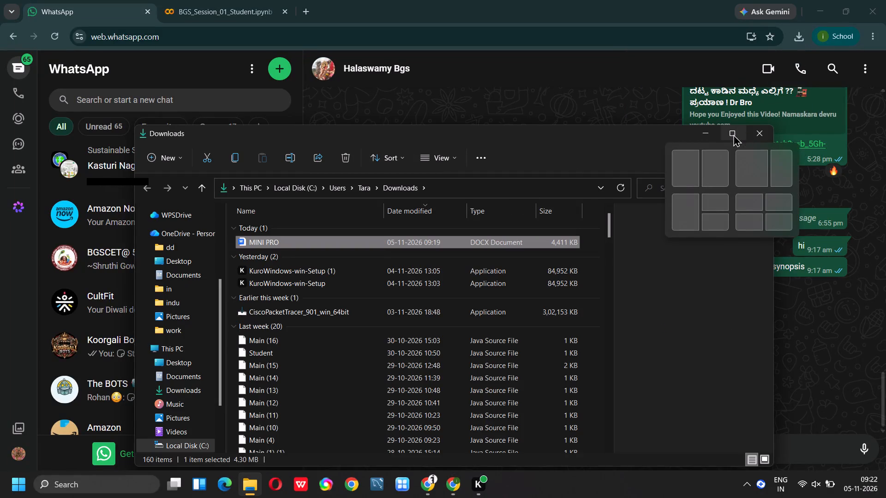
Open the MINI PRO document from Downloads with Word 2016, making it the default app for .docx files.
left_click(733, 134)
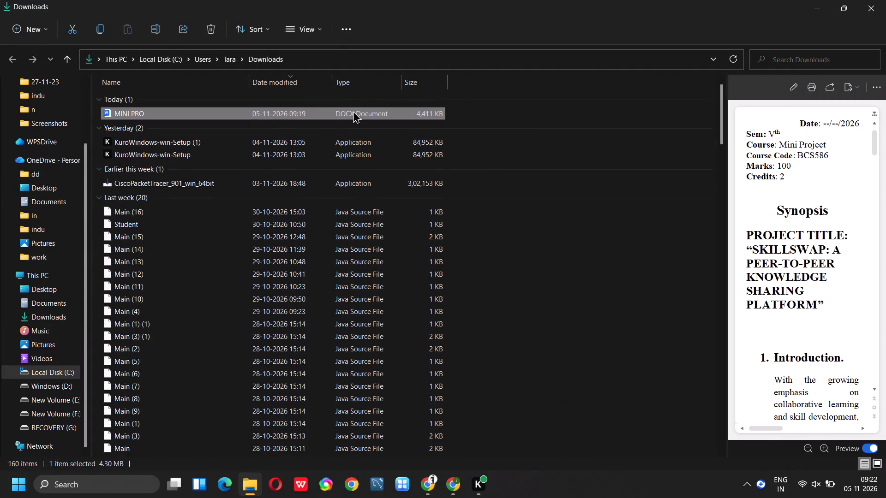
double_click(353, 111)
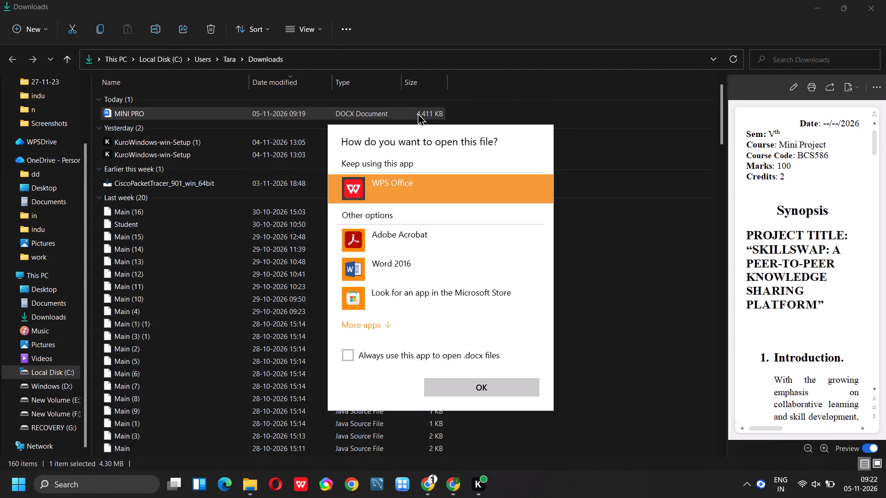
left_click(341, 353)
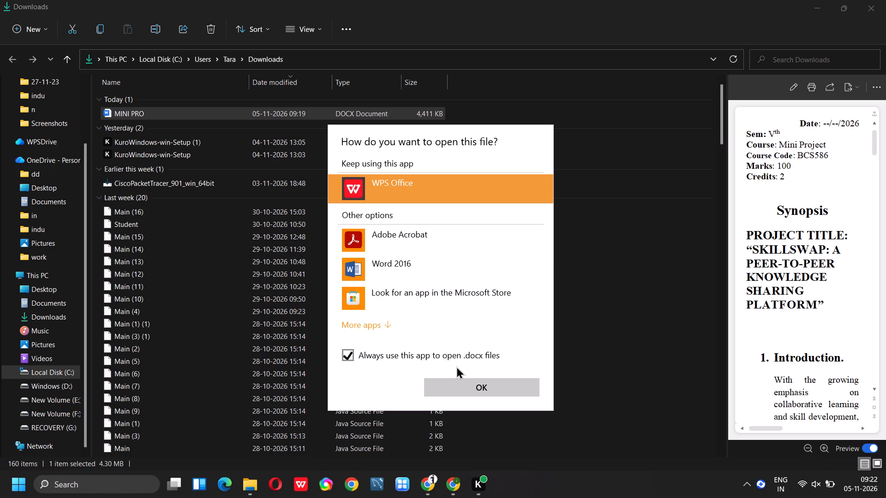
left_click(390, 273)
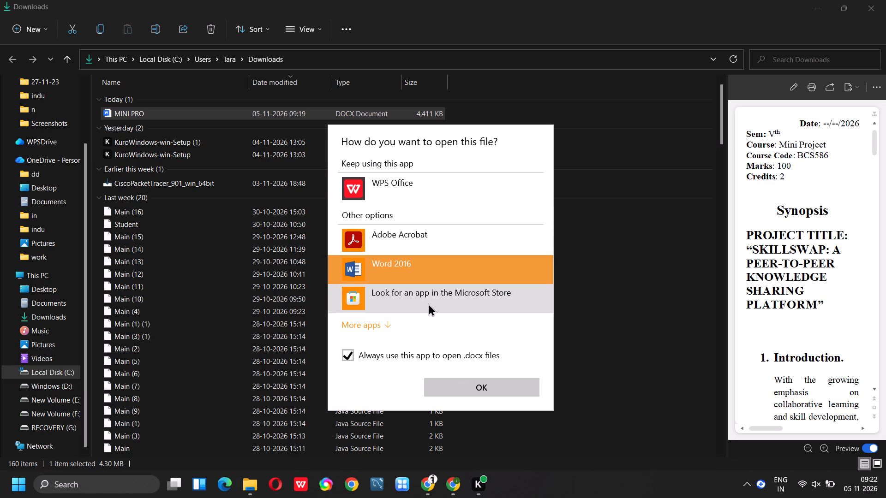
left_click(475, 392)
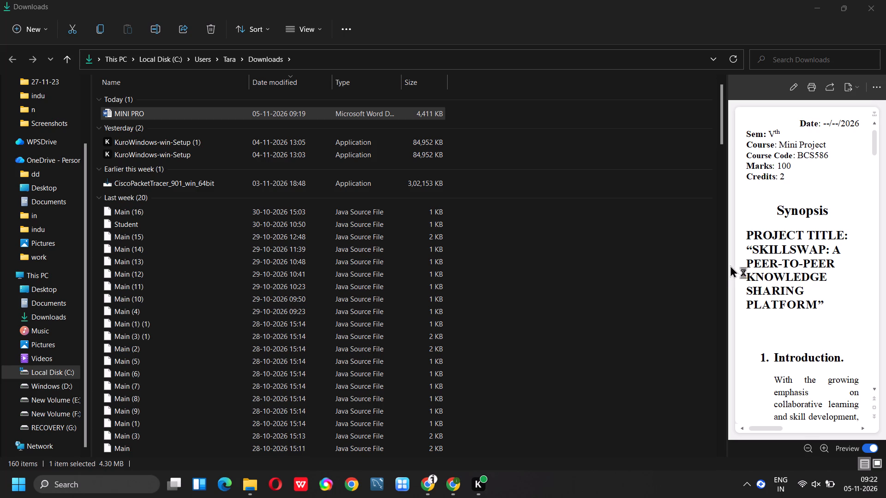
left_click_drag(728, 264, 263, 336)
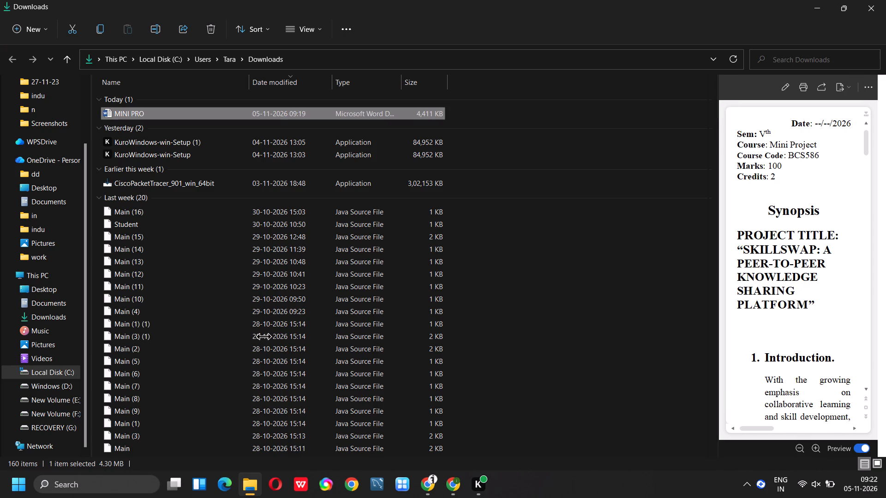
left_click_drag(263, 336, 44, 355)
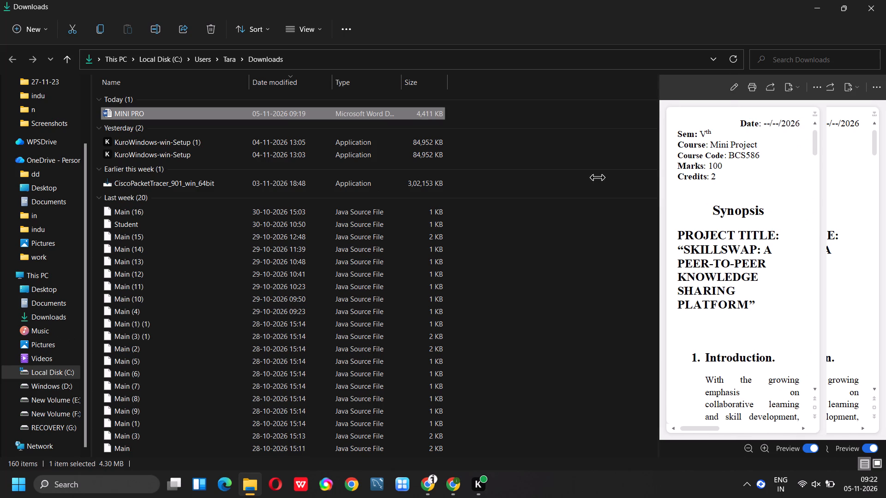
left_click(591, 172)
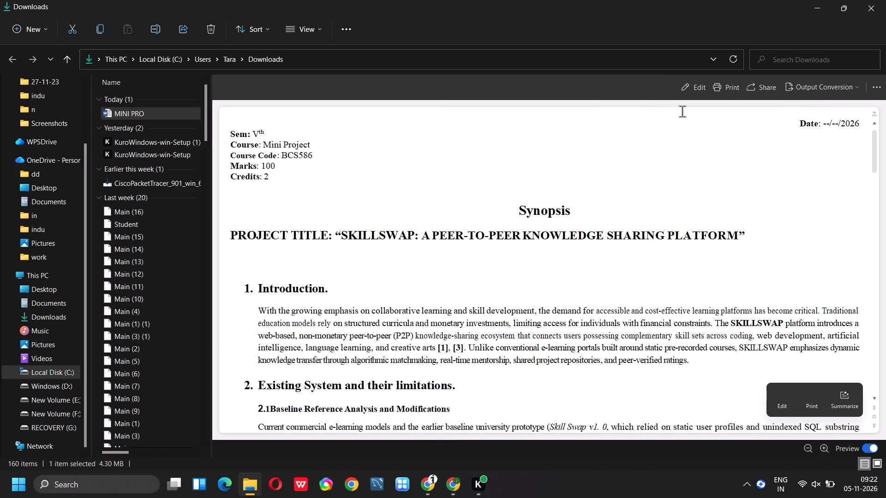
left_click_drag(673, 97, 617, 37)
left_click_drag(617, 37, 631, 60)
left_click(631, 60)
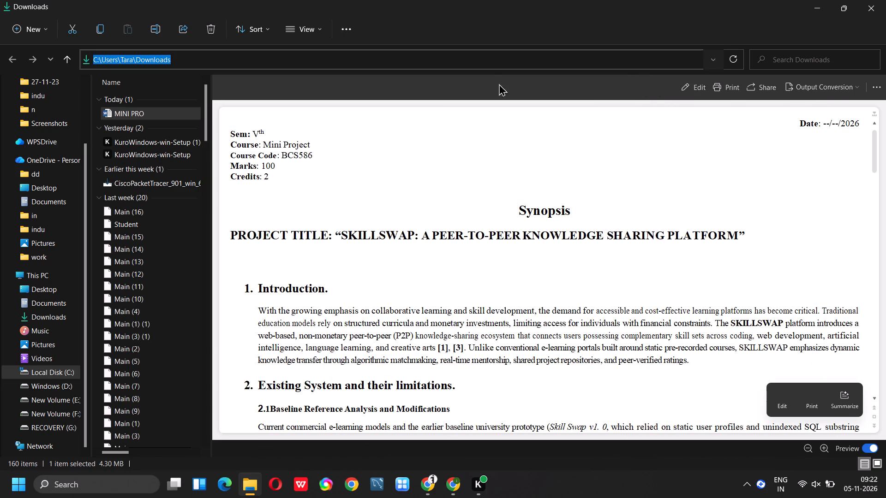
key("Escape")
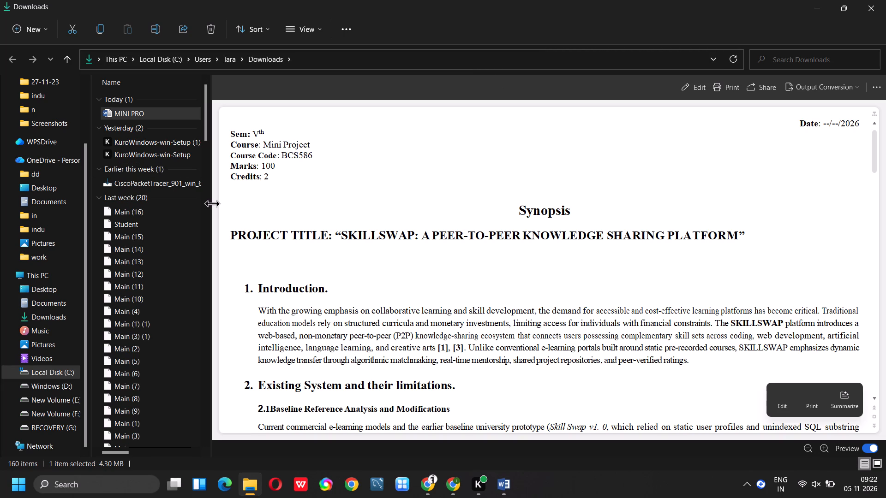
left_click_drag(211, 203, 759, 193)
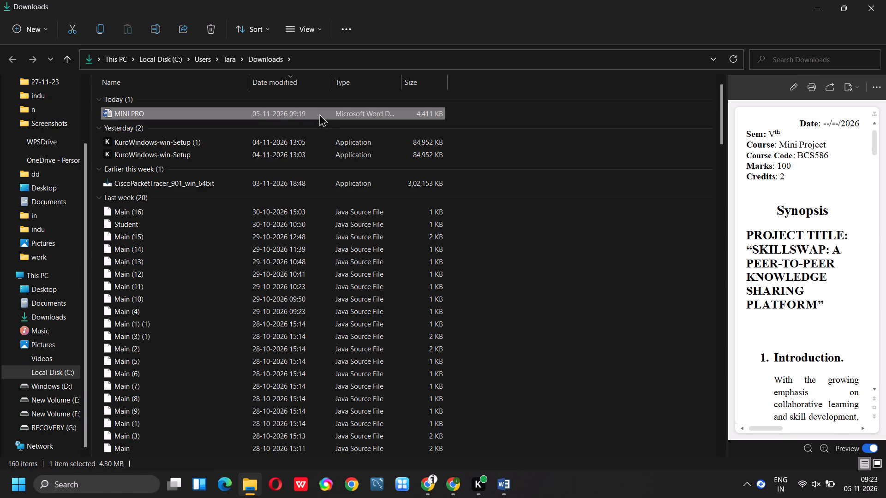
Open the MINI PRO document again and close the Word alert and the Office Activation Wizard.
double_click(319, 114)
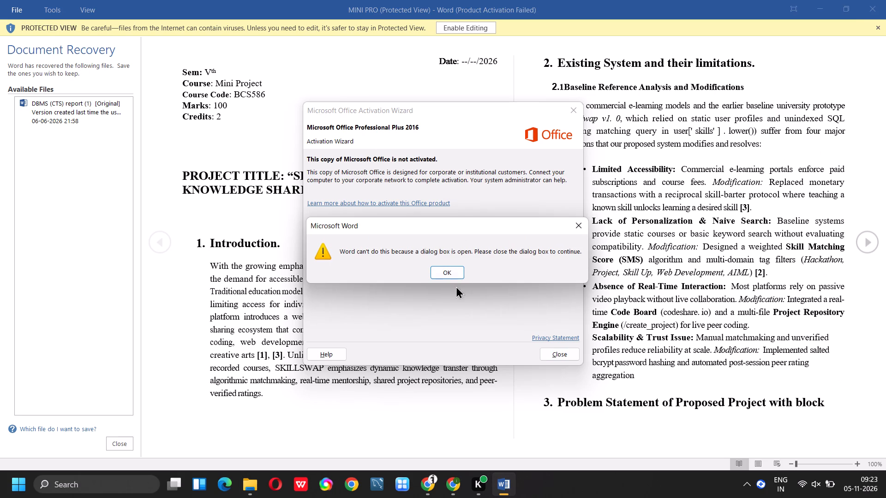
left_click(447, 273)
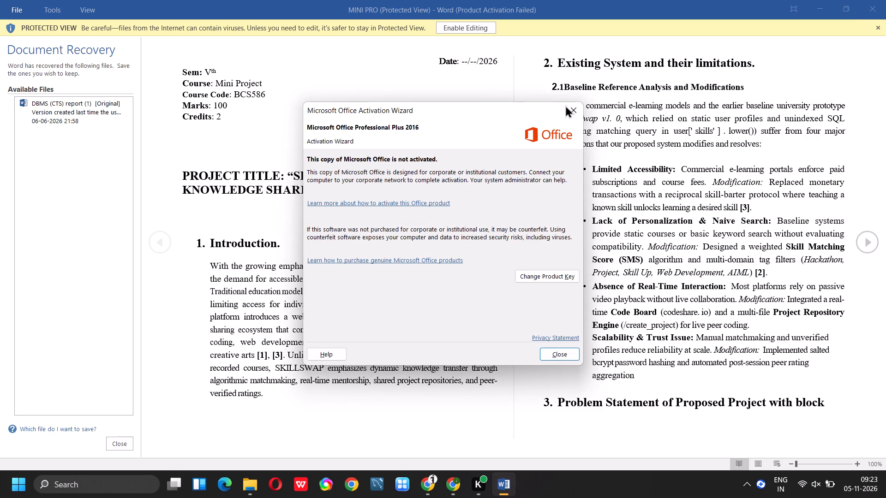
left_click(569, 115)
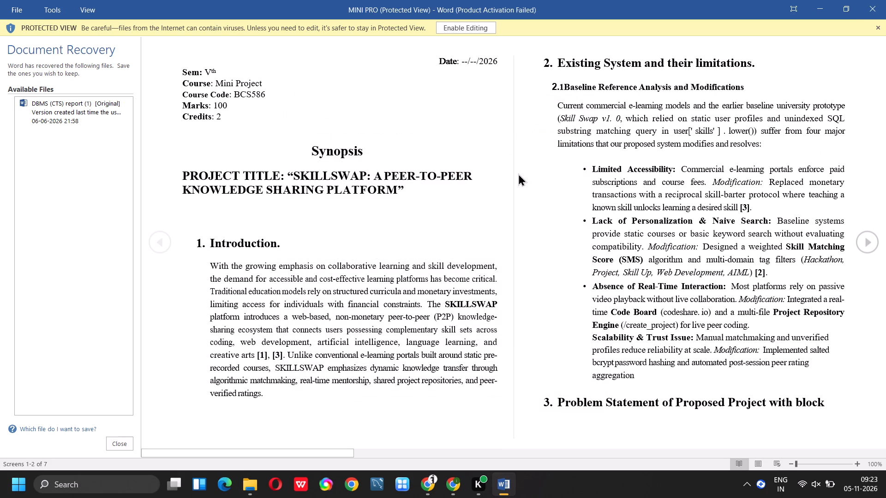
left_click(511, 183)
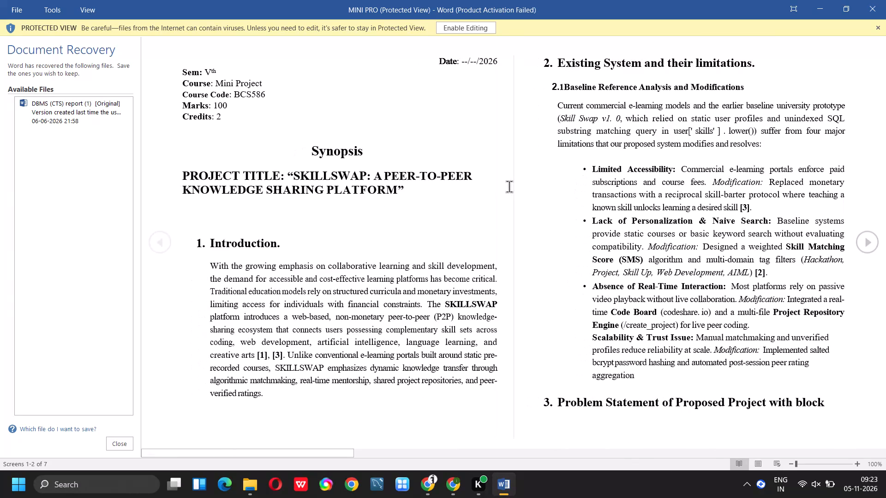
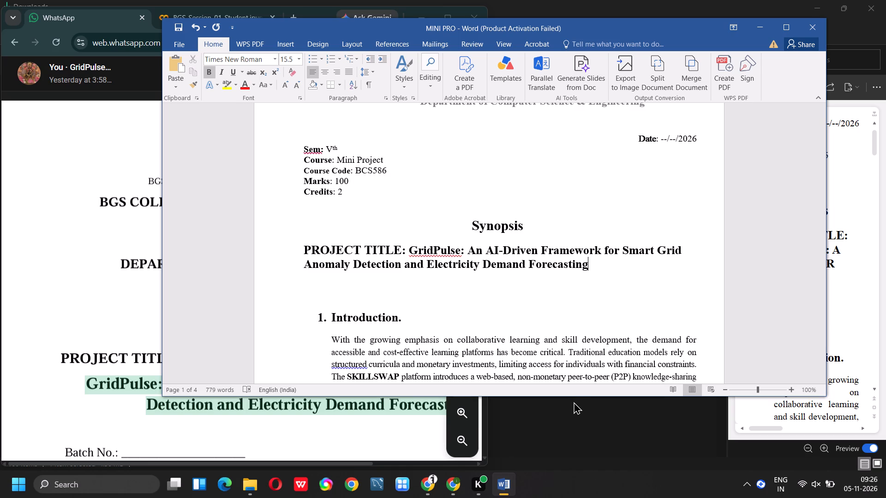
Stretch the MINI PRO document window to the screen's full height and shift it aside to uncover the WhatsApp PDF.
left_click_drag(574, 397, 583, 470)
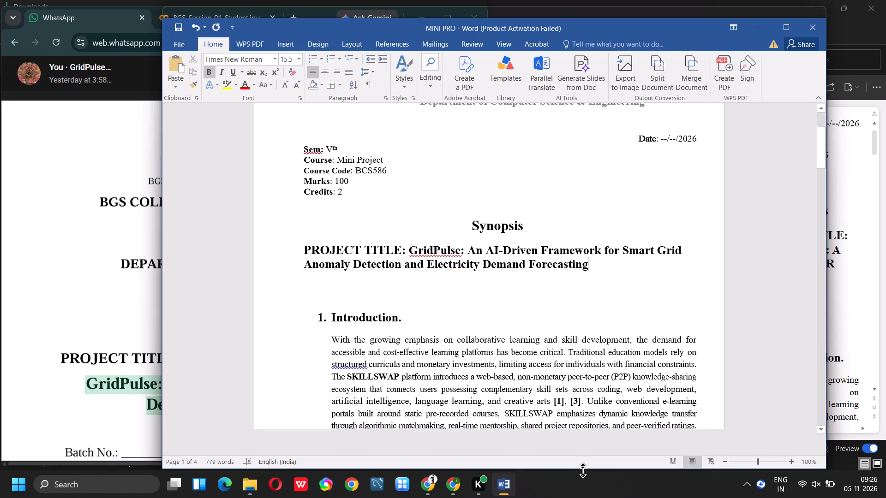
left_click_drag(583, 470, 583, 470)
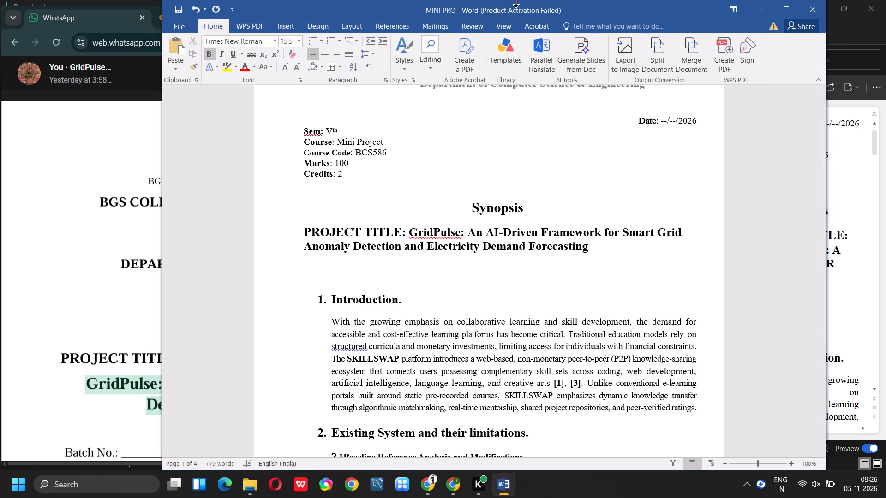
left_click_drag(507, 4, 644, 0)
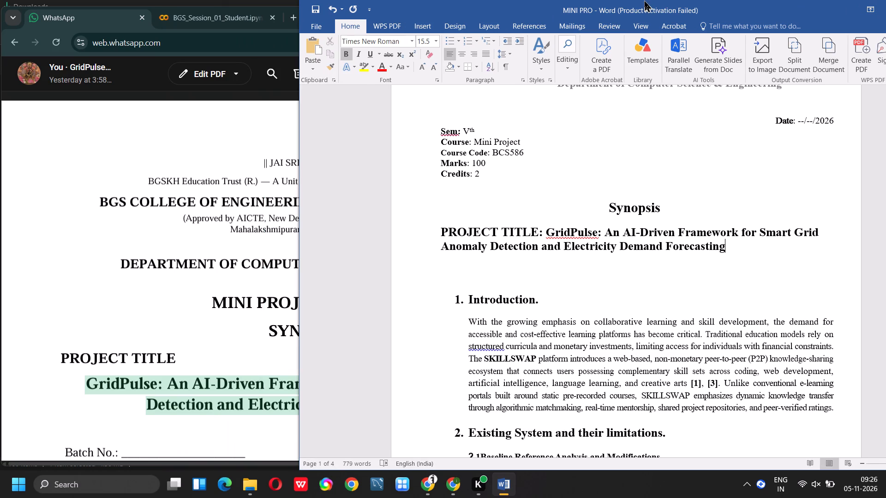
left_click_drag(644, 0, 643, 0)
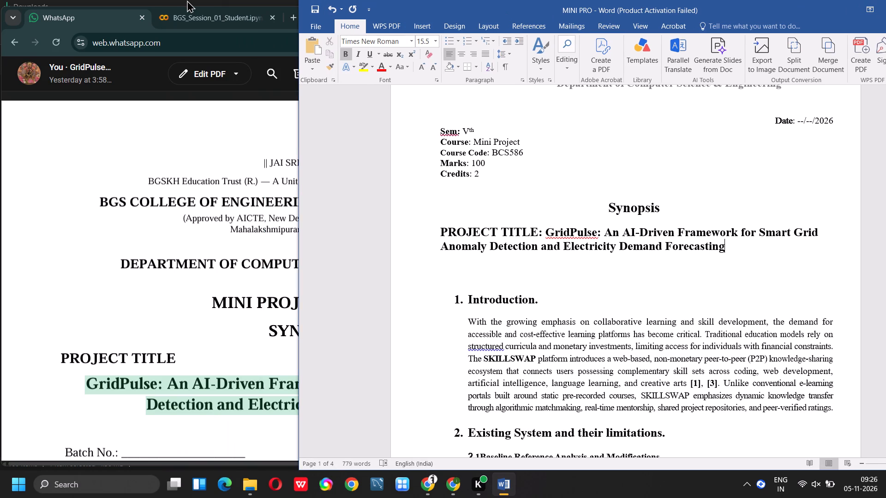
Bring the Downloads folder window forward and close it.
left_click_drag(163, 4, 107, 47)
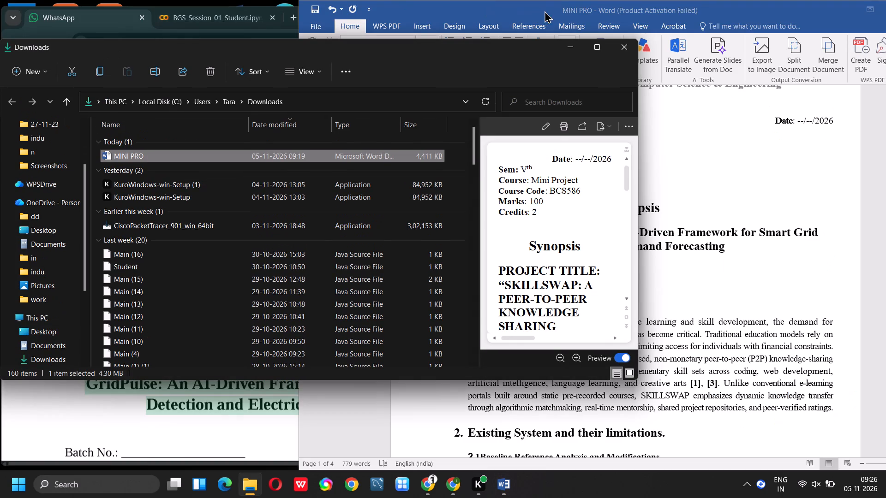
left_click(627, 50)
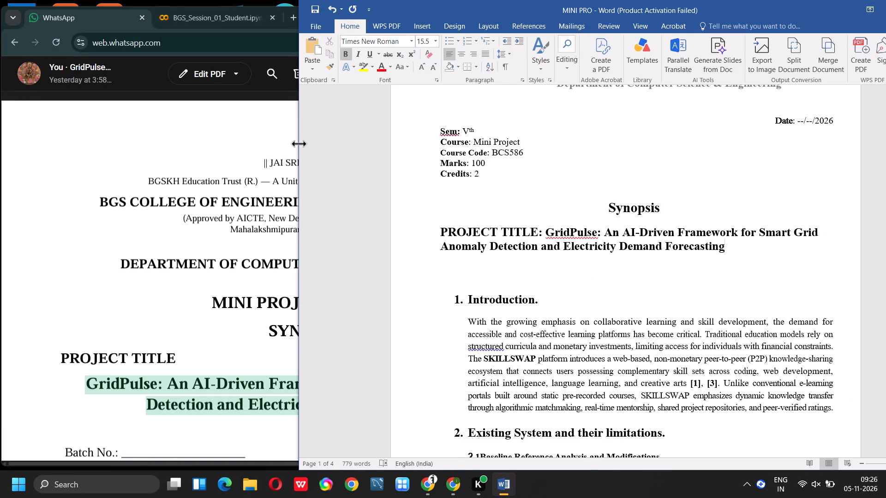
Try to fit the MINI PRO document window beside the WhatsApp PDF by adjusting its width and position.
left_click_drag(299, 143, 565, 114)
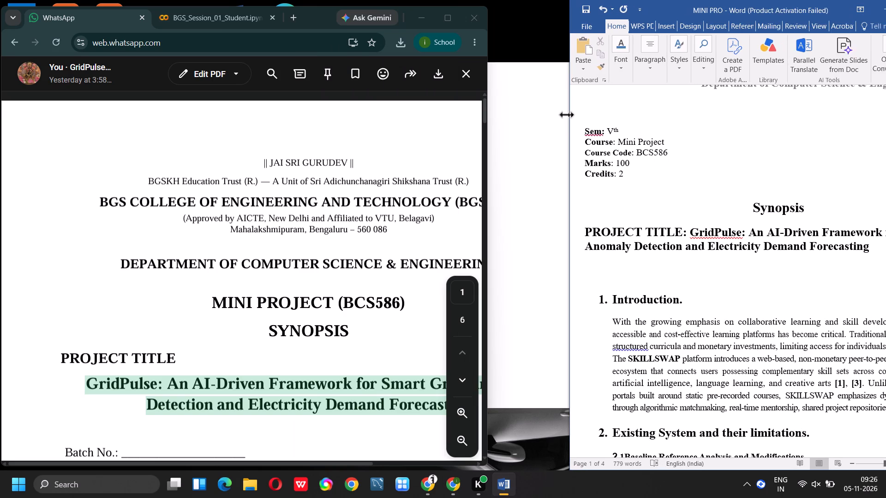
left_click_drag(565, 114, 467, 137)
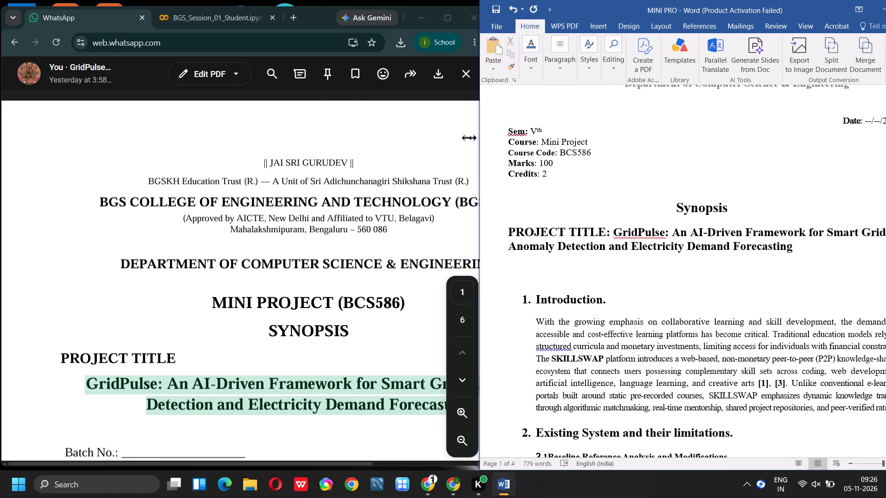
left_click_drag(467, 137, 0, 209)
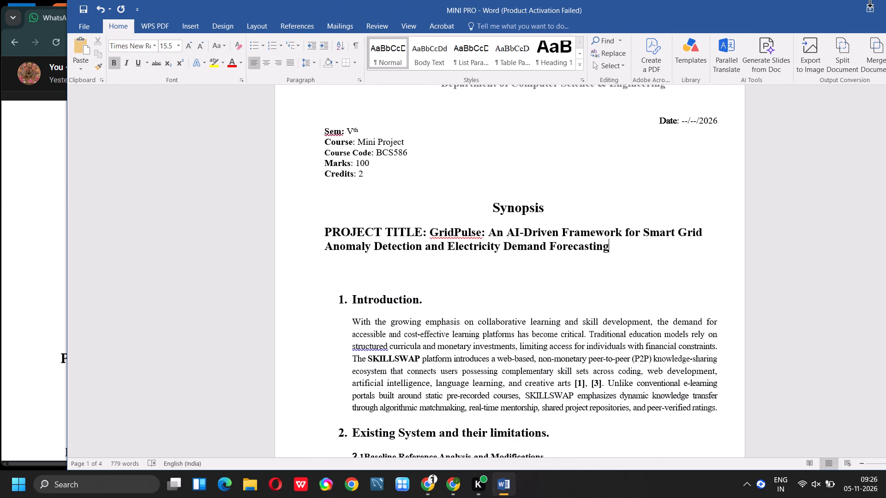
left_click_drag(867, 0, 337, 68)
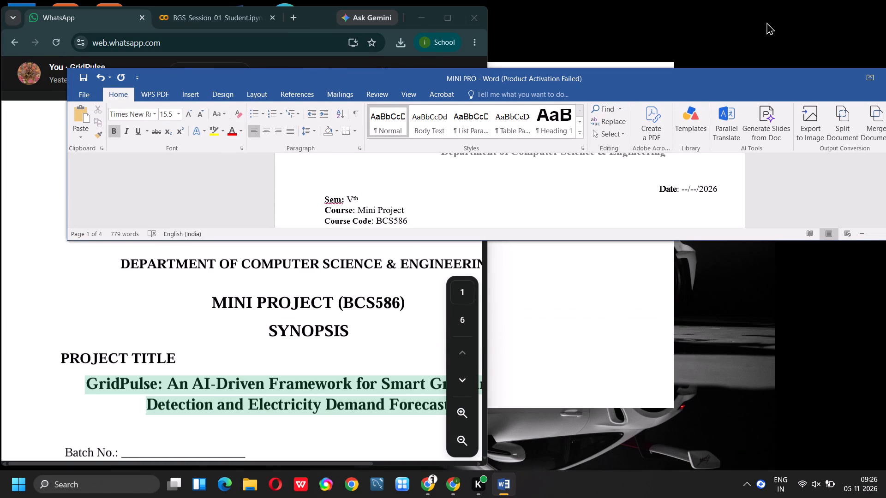
Maximize the MINI PRO document window.
left_click(725, 82)
left_click_drag(725, 82, 520, 83)
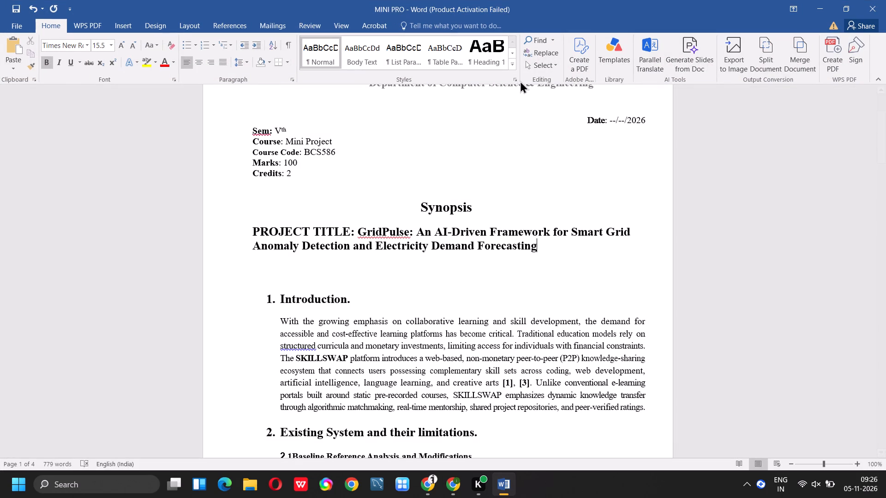
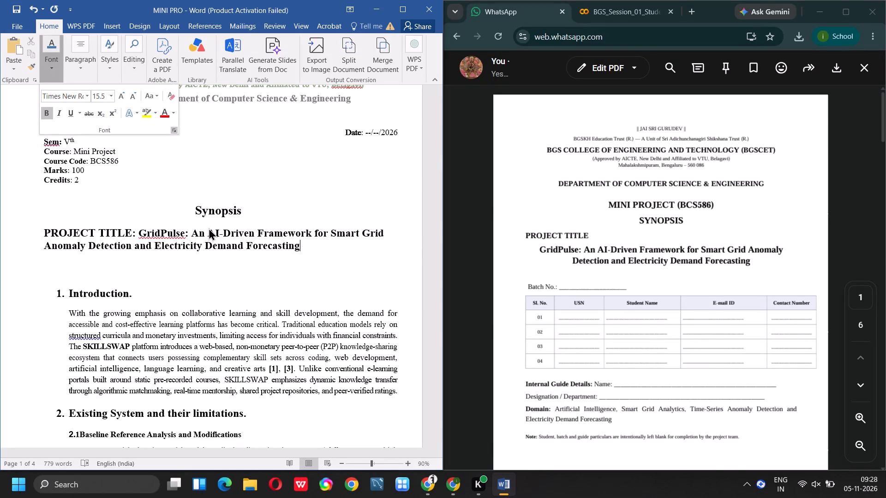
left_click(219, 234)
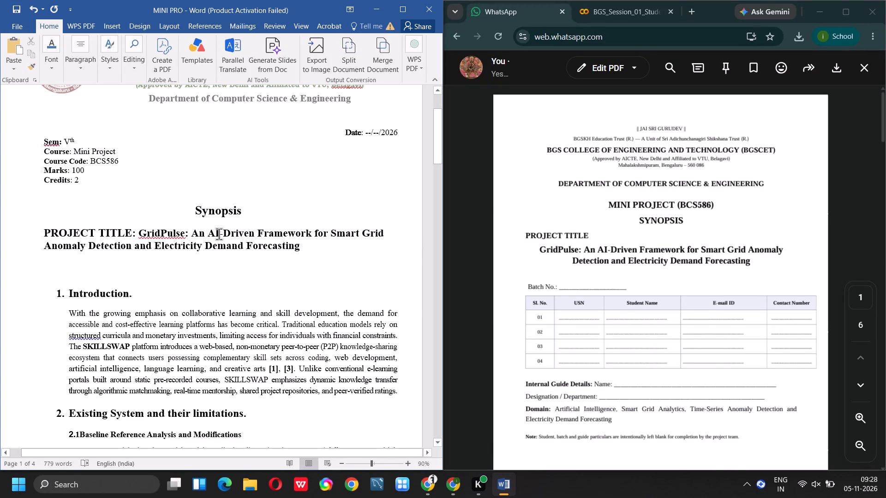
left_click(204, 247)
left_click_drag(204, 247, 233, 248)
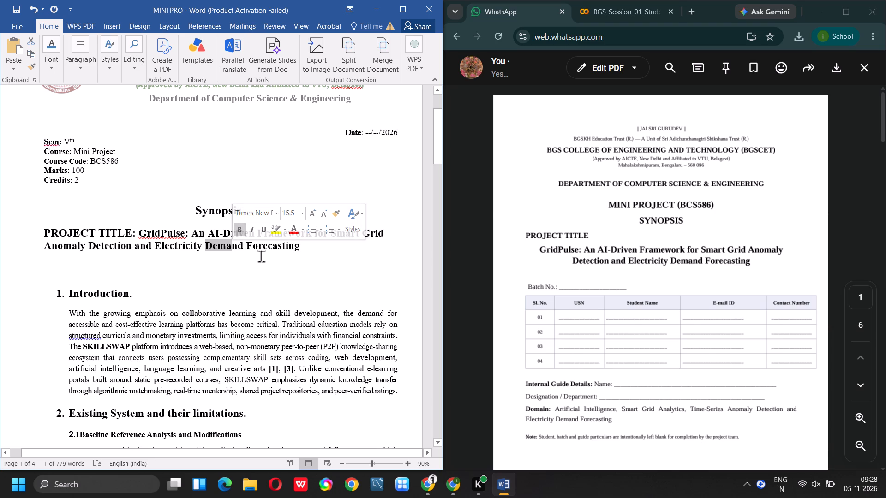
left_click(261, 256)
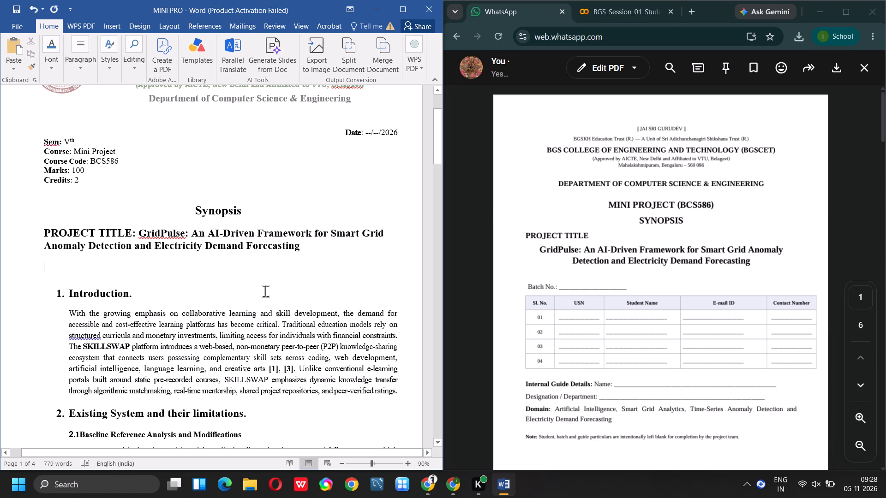
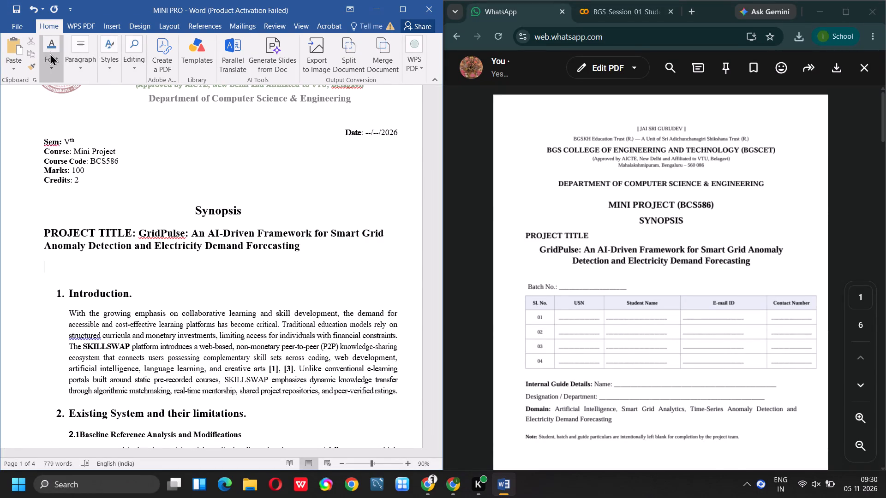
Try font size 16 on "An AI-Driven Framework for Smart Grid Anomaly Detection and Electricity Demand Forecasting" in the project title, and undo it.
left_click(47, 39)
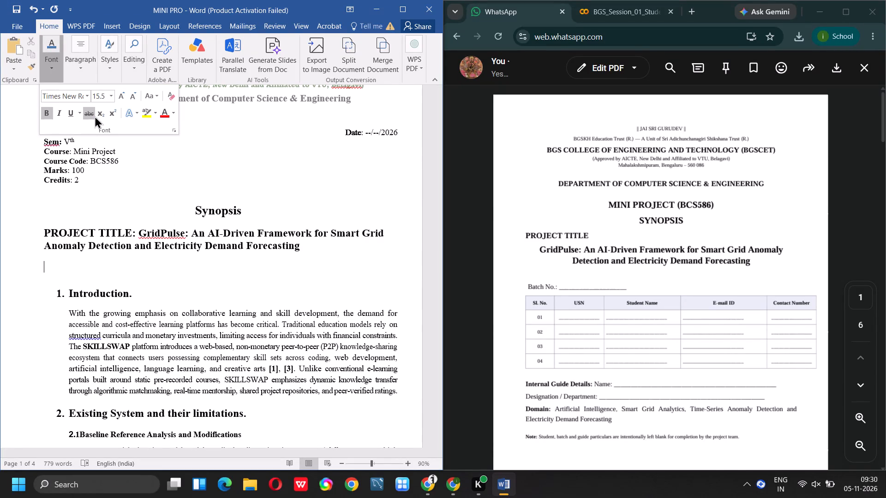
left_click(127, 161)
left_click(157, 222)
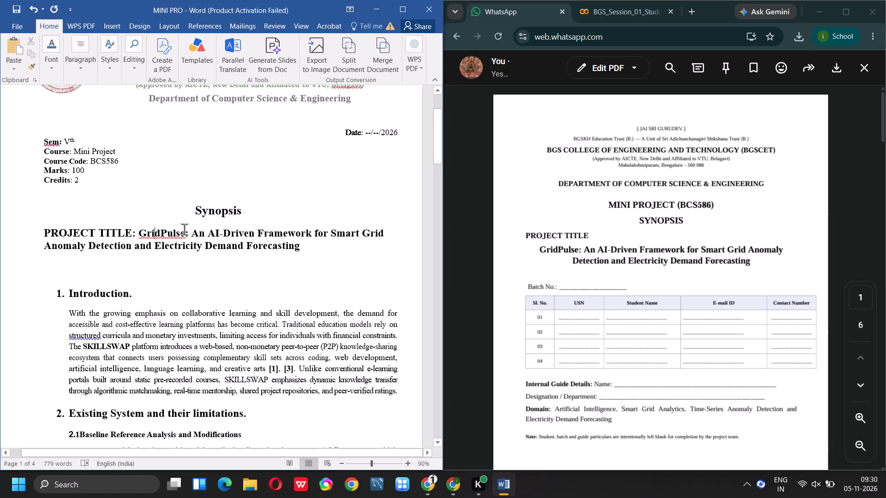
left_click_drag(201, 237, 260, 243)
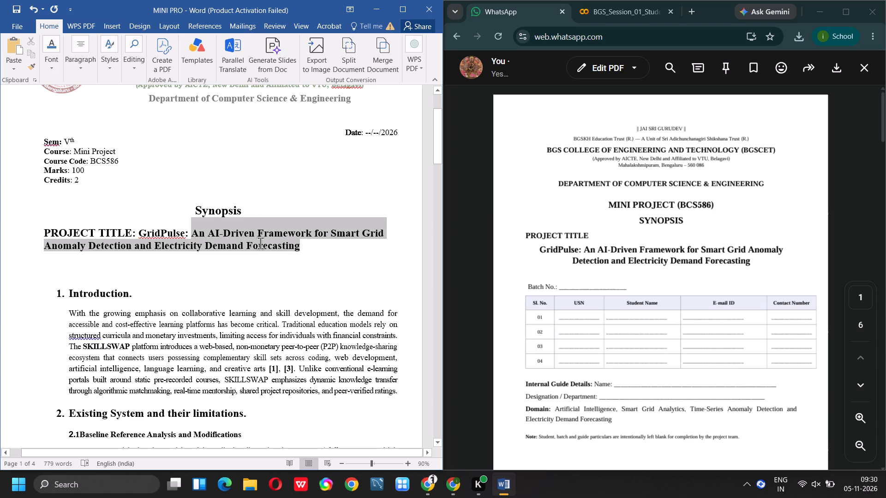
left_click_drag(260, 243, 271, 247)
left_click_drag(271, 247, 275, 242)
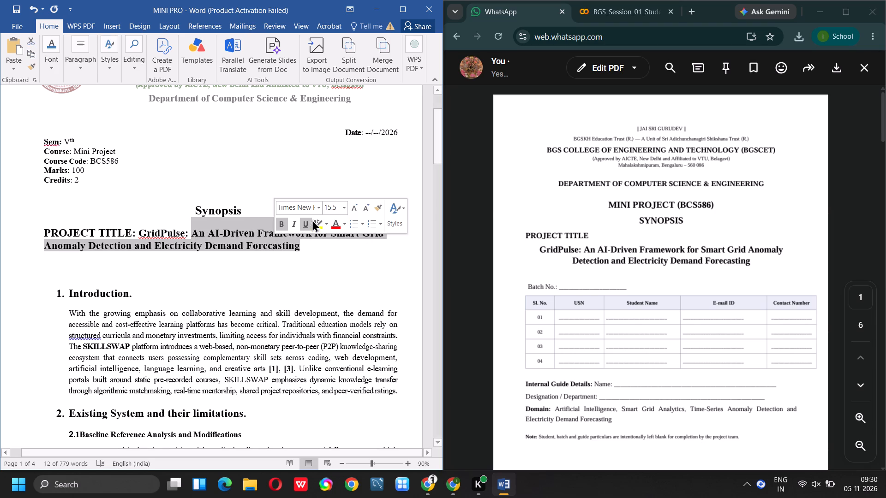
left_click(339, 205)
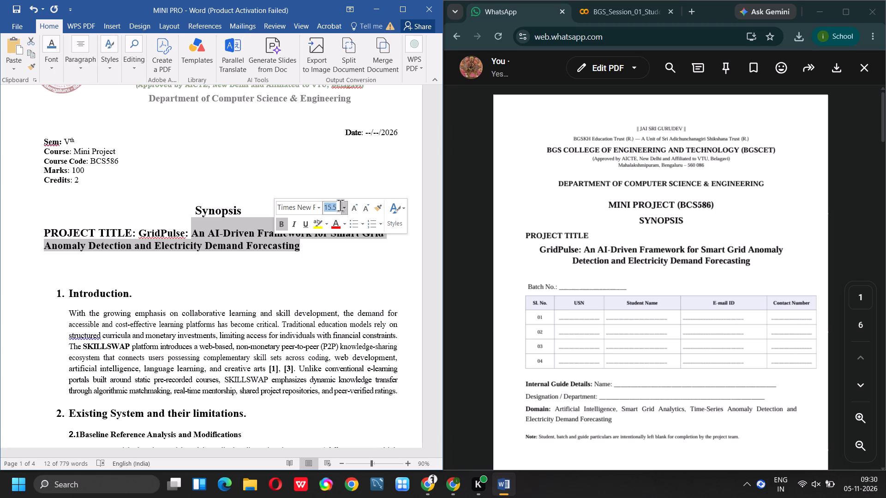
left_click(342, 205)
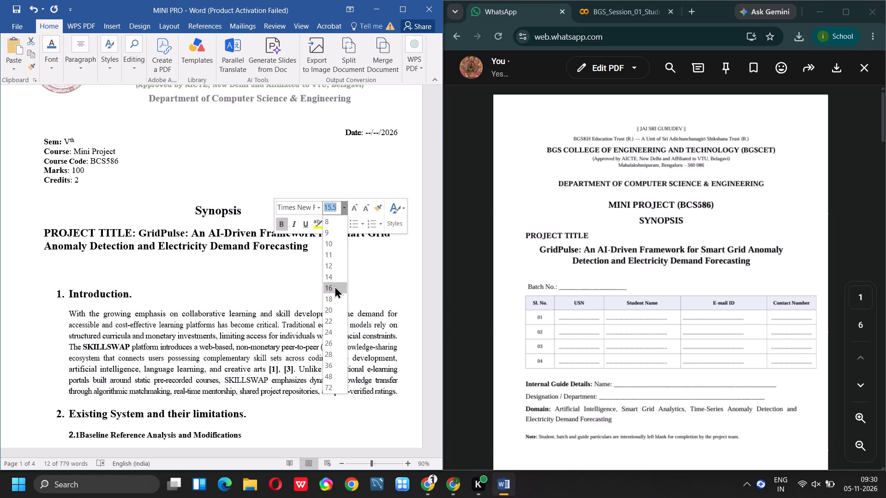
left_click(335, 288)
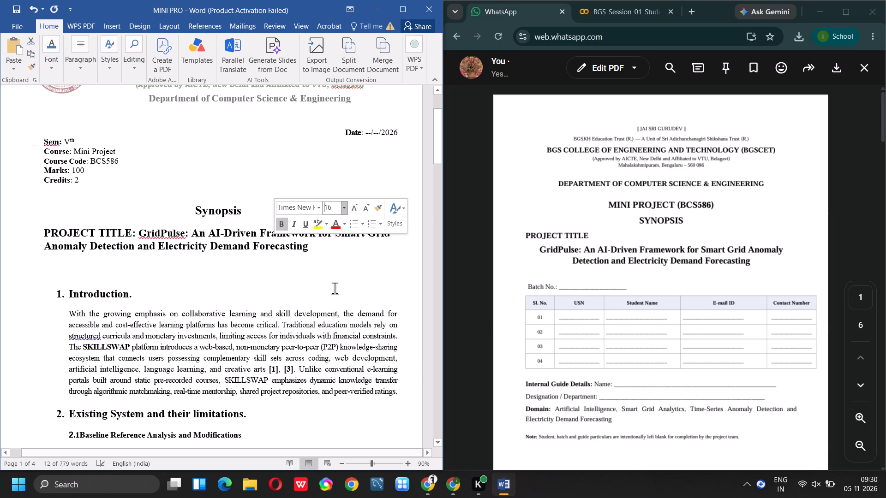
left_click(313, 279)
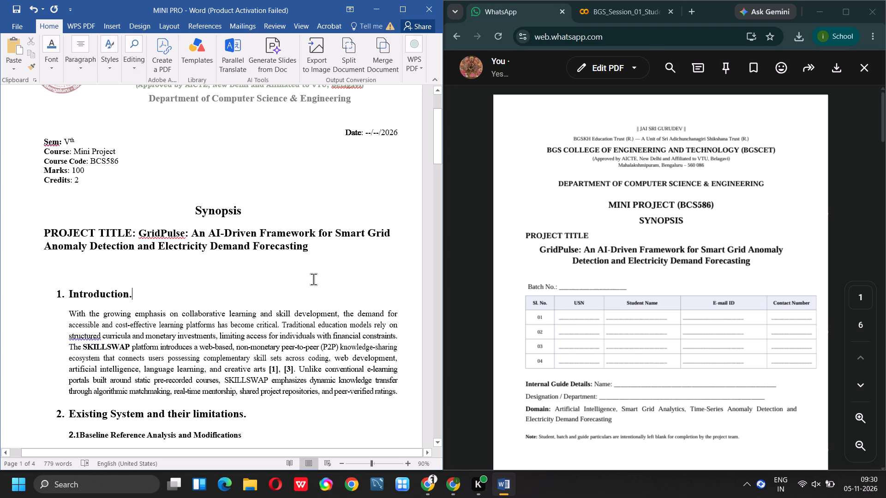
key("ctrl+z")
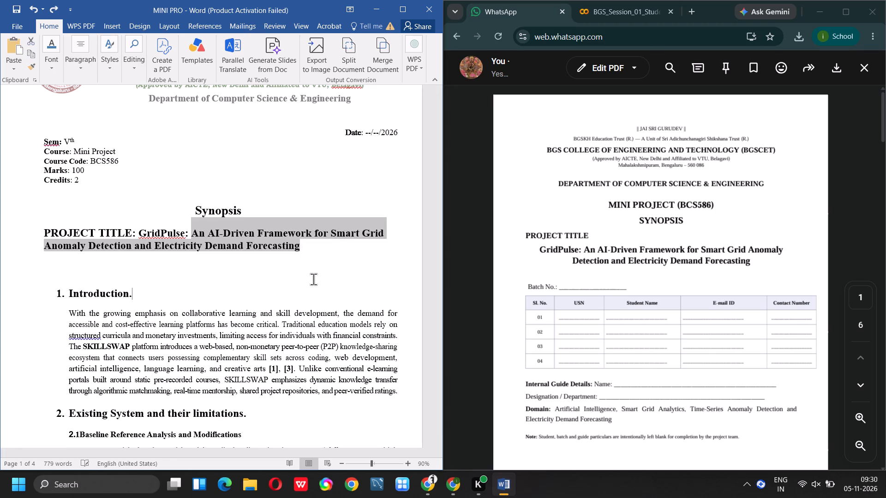
Undo the earlier project title replacement, back to "SKILLSWAP: A PEER-TO-PEER KNOWLEDGE SHARING PLATFORM".
key("ctrl+z")
key("ctrl+z")
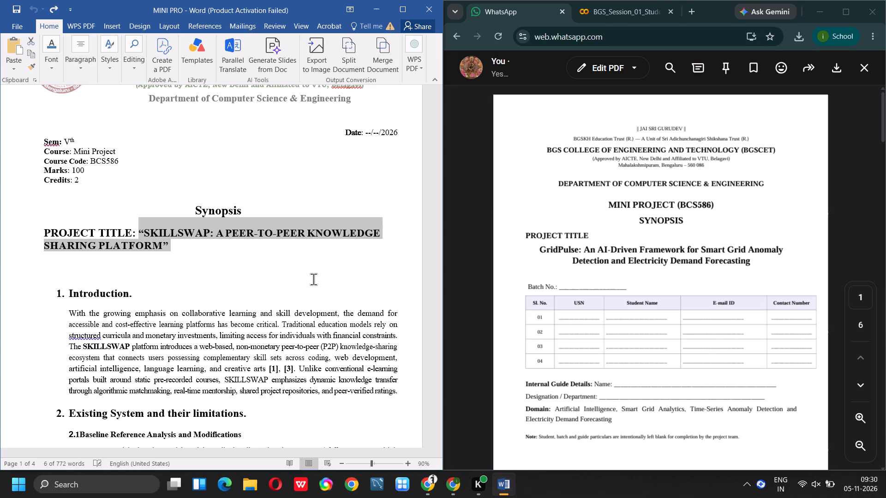
key("ctrl+z")
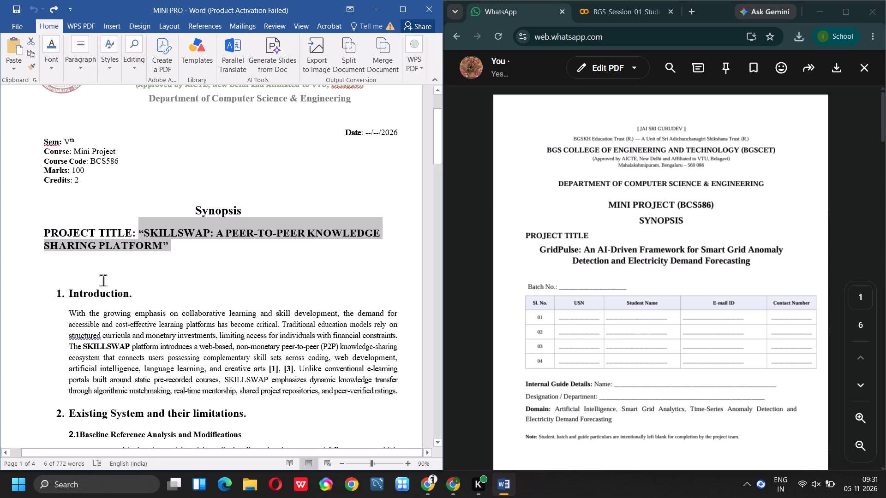
Select the word "Introduction" in the heading of section 1 of the synopsis.
double_click(102, 295)
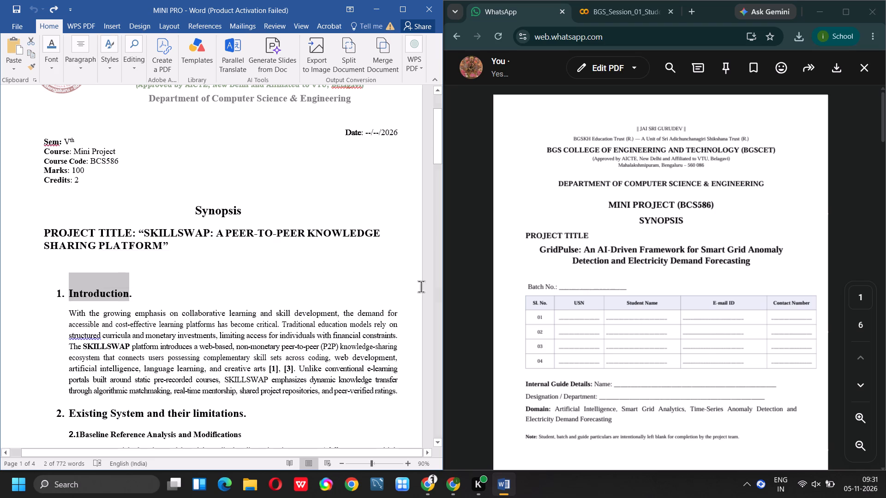
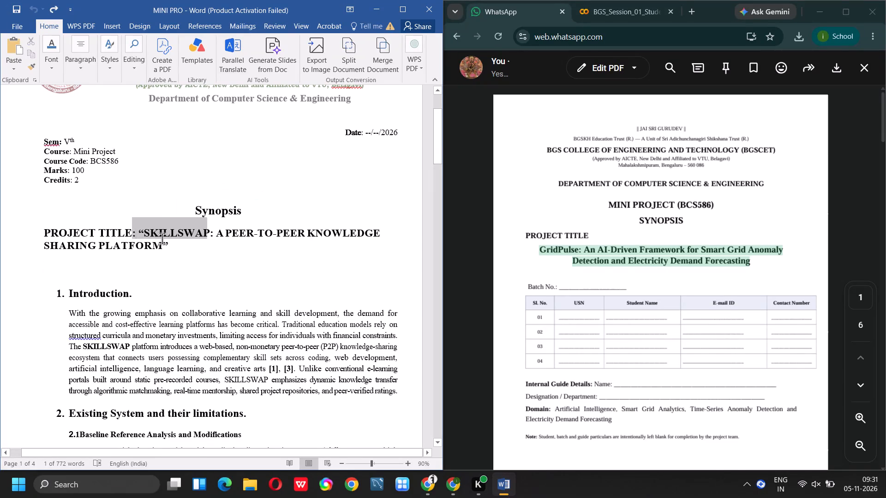
Select the full quoted project title "SKILLSWAP: A PEER-TO-PEER KNOWLEDGE SHARING PLATFORM" after the PROJECT TITLE label.
left_click_drag(162, 238, 163, 240)
left_click(179, 246)
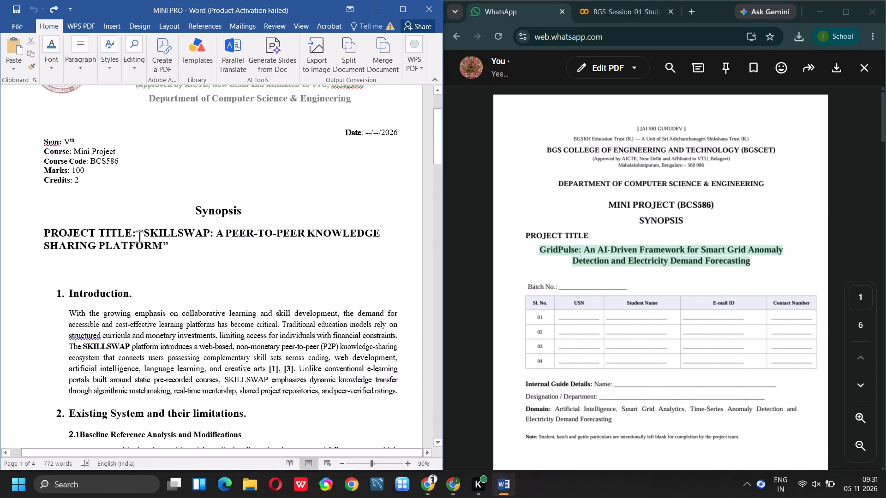
left_click_drag(138, 234, 164, 250)
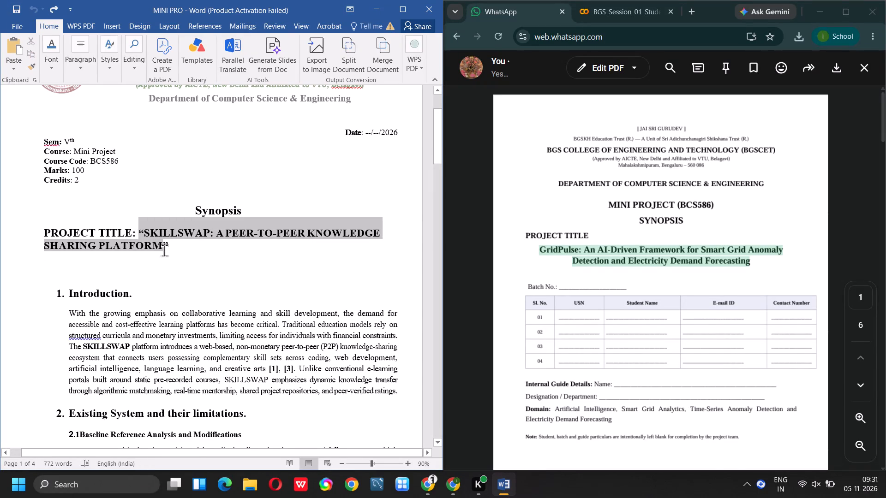
left_click_drag(164, 250, 169, 250)
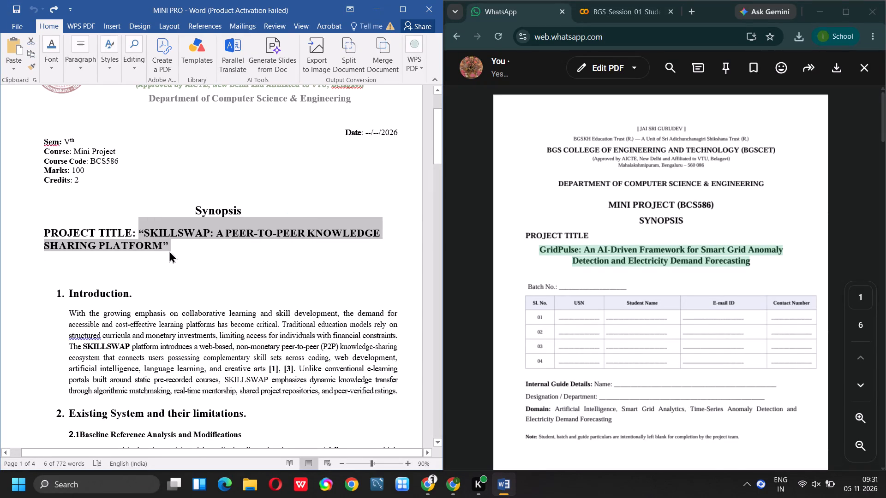
key("ctrl+h")
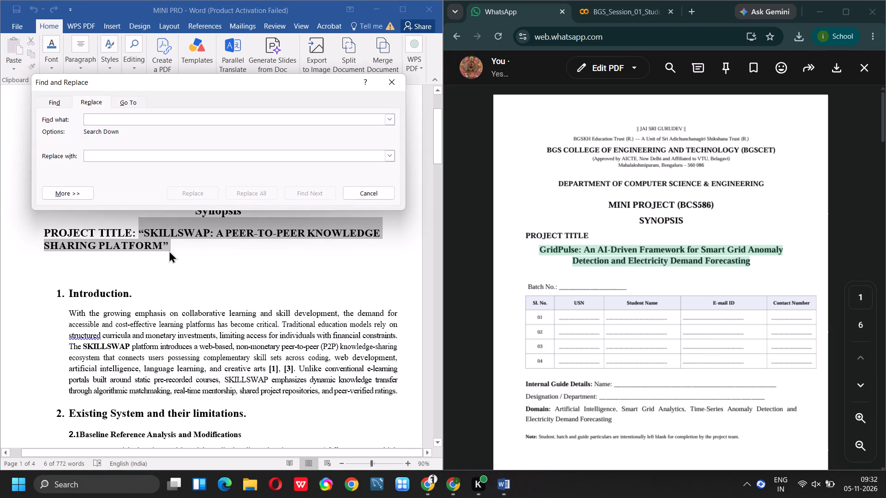
left_click(392, 78)
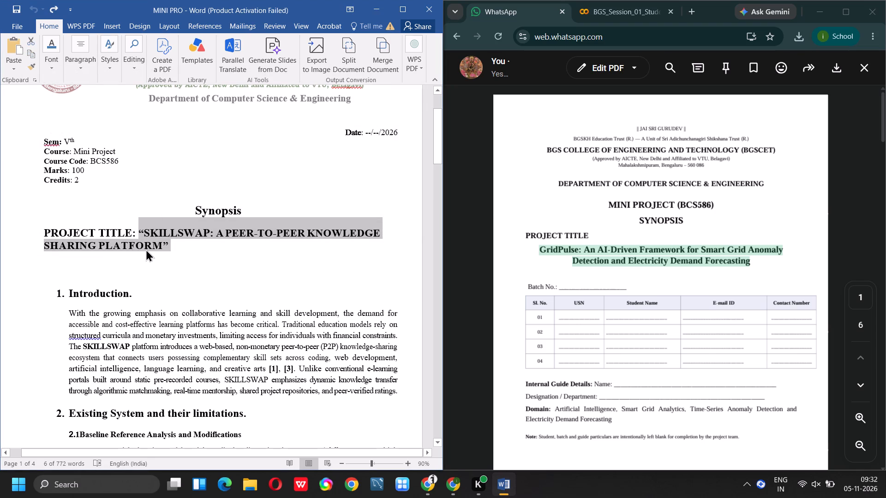
Replace the SKILLSWAP project title with "GridPulse: An AI-Driven Framework for Smart Grid Anomaly Detection and Electricity Demand Forecasting".
key("BackSpace")
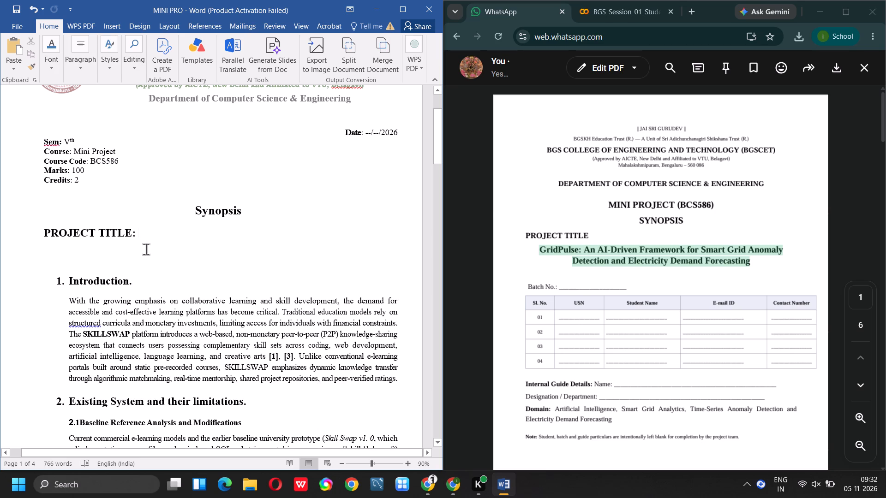
key("ctrl+v")
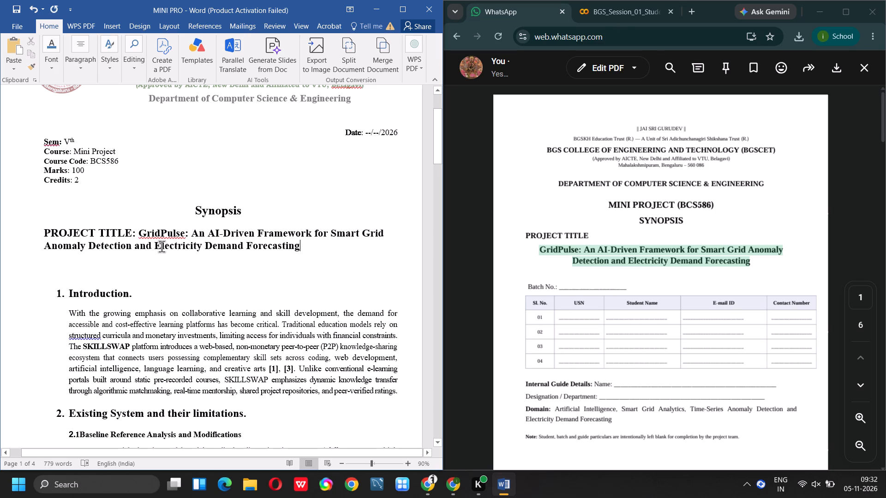
Select the word "Electricity" in the project title to check its font size.
double_click(177, 243)
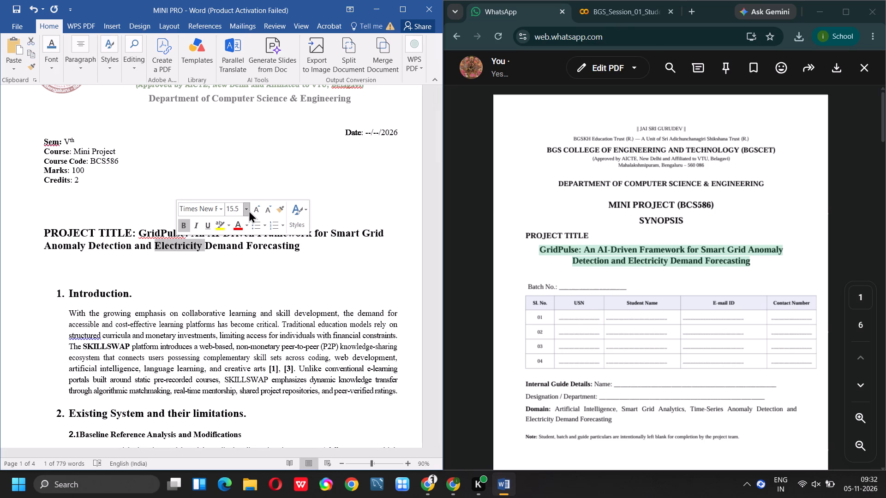
Open the font size choices for the selected word "Electricity" in the project title.
left_click(244, 206)
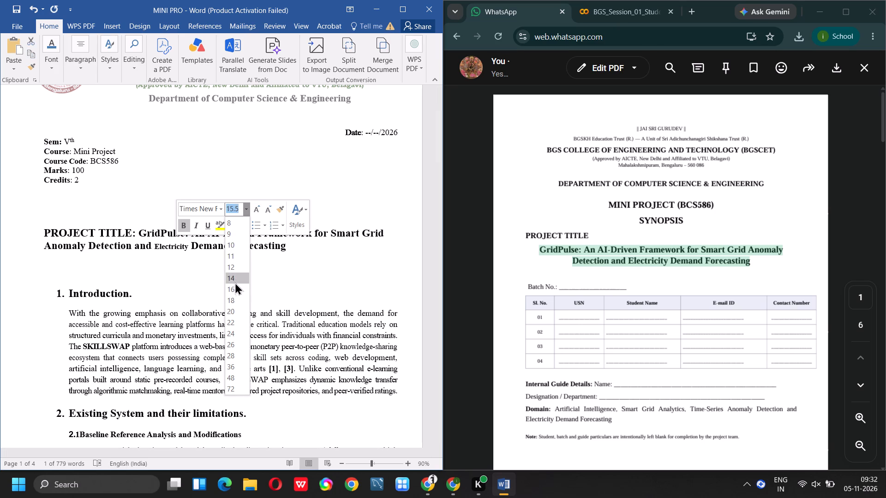
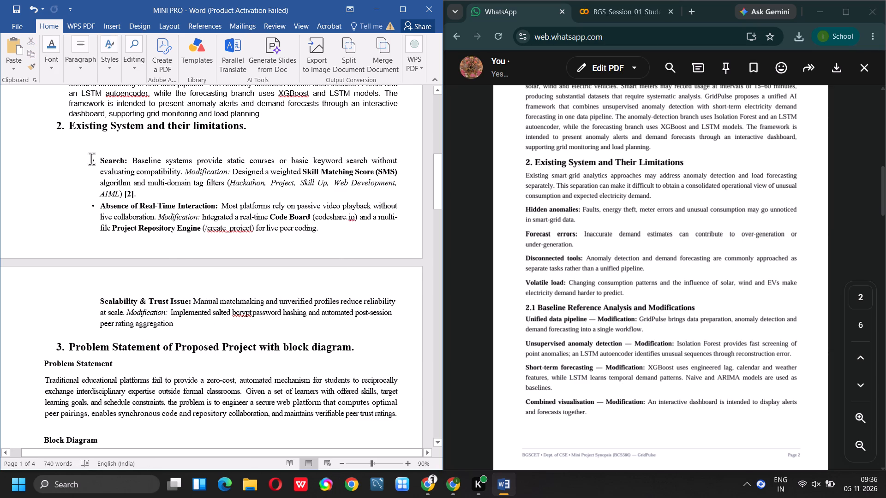
Delete the old Search, Absence of Real-Time Interaction, and Scalability & Trust Issue text under "2. Existing System and their limitations.".
left_click_drag(91, 159, 322, 314)
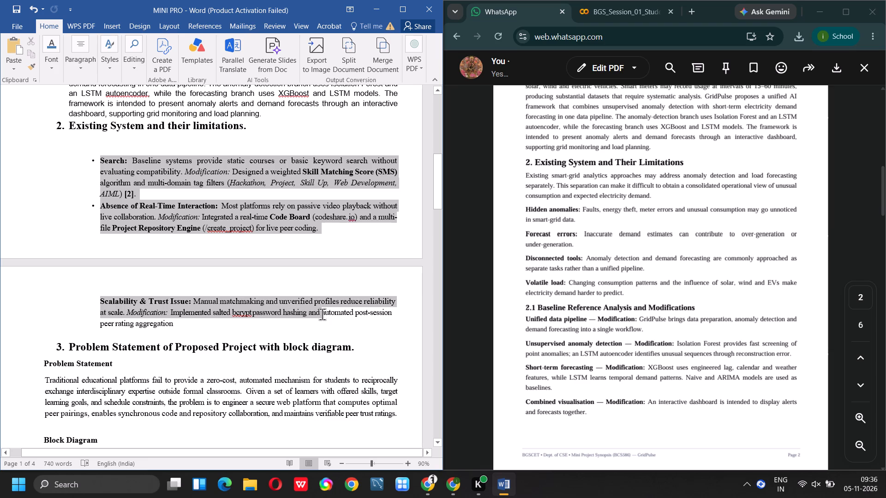
key("BackSpace")
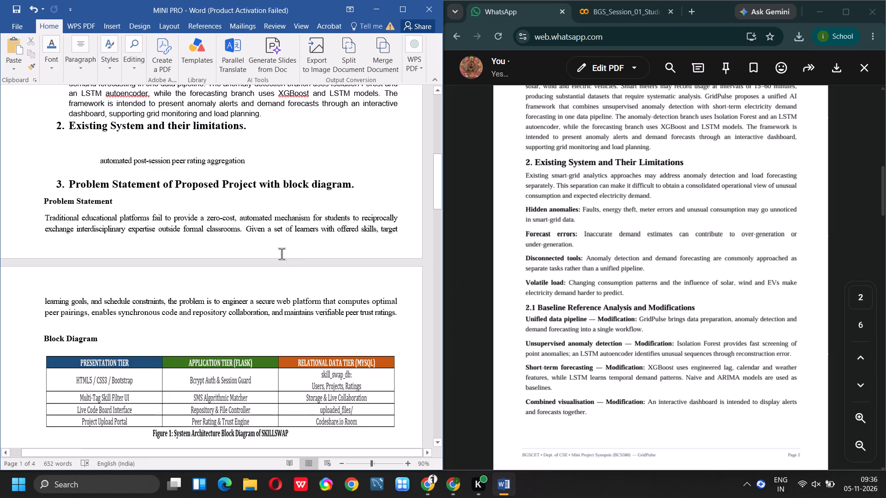
left_click(255, 170)
key("BackSpace")
key("BackSpace")
key("BackSpace")
key("BackSpace")
key("BackSpace")
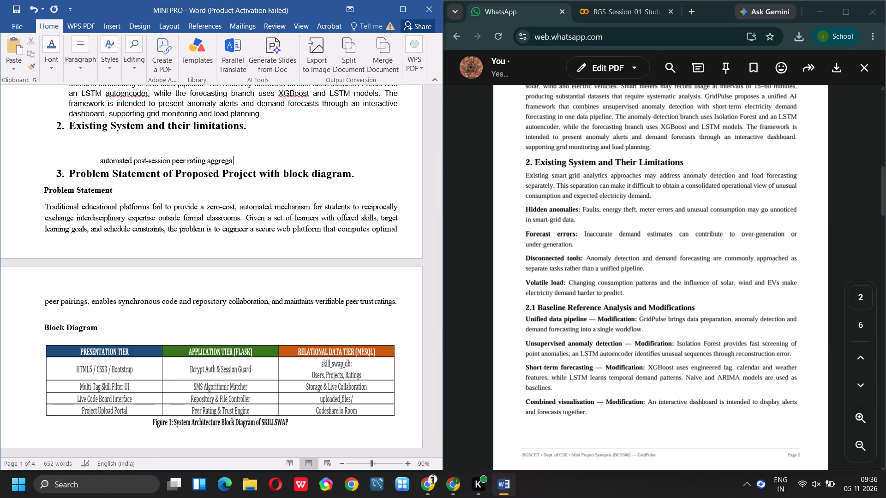
key("BackSpace")
key("BackSpace")
key("BackSpace")
key("BackSpace")
key("BackSpace")
key("BackSpace")
key("BackSpace")
key("BackSpace")
key("BackSpace")
key("BackSpace")
key("BackSpace")
key("BackSpace")
key("BackSpace")
key("BackSpace")
key("BackSpace")
key("BackSpace")
key("BackSpace")
key("BackSpace")
key("BackSpace")
key("BackSpace")
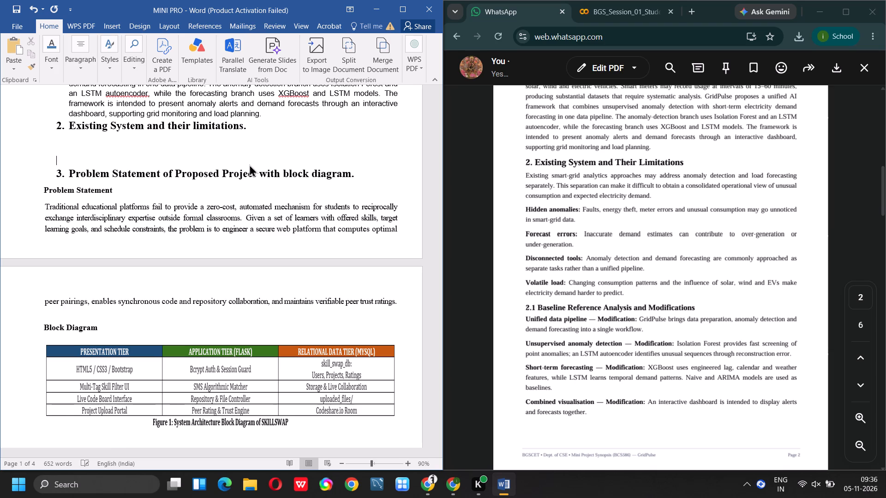
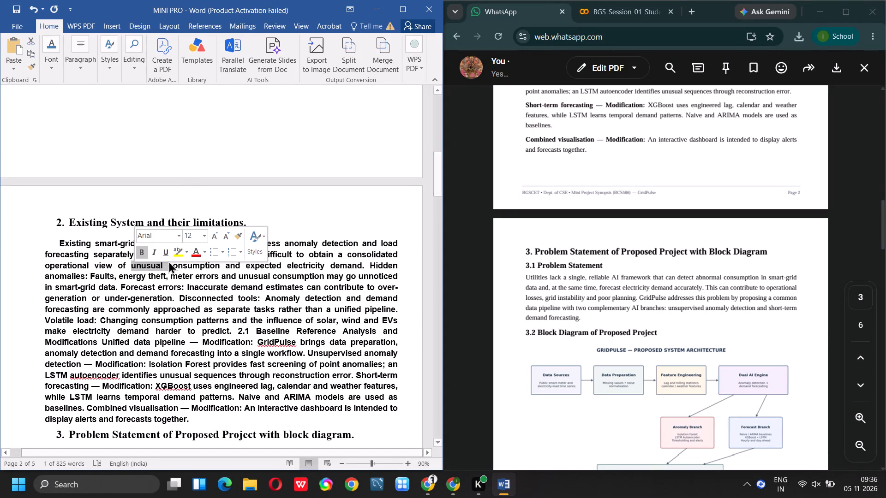
Set the font size of the word "framework" in the Introduction paragraph to 12.
left_click(102, 122)
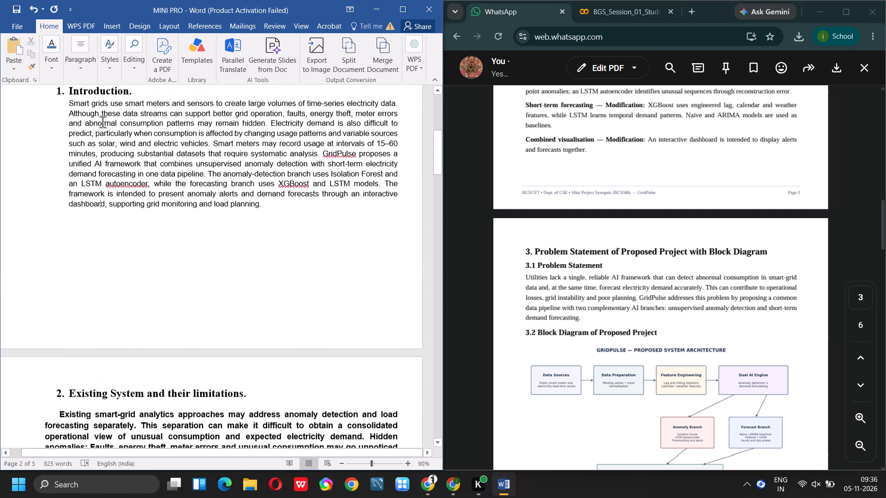
left_click(122, 213)
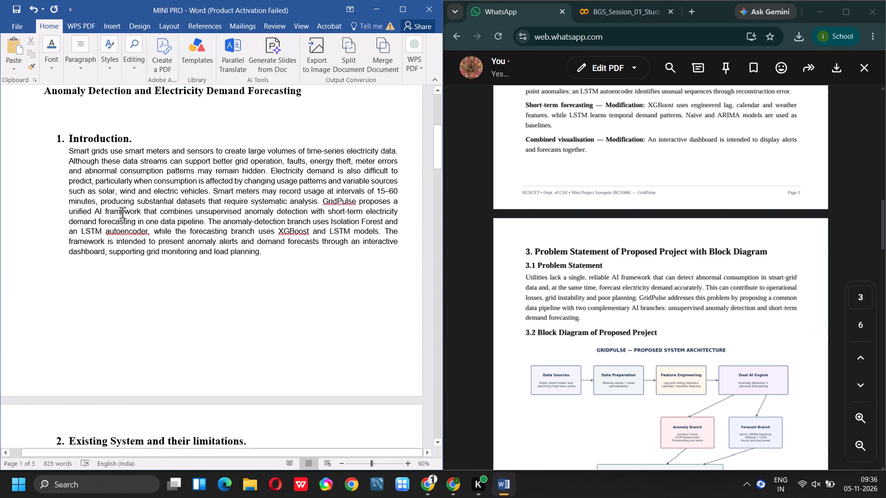
double_click(122, 213)
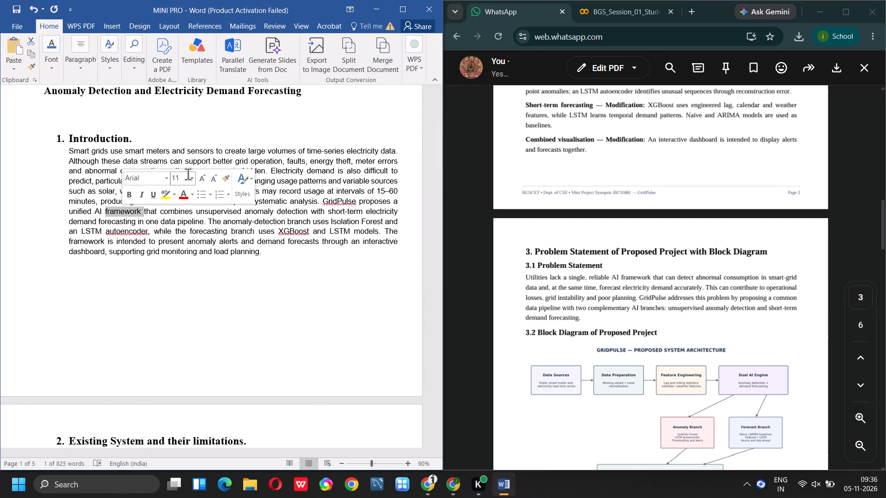
left_click(191, 179)
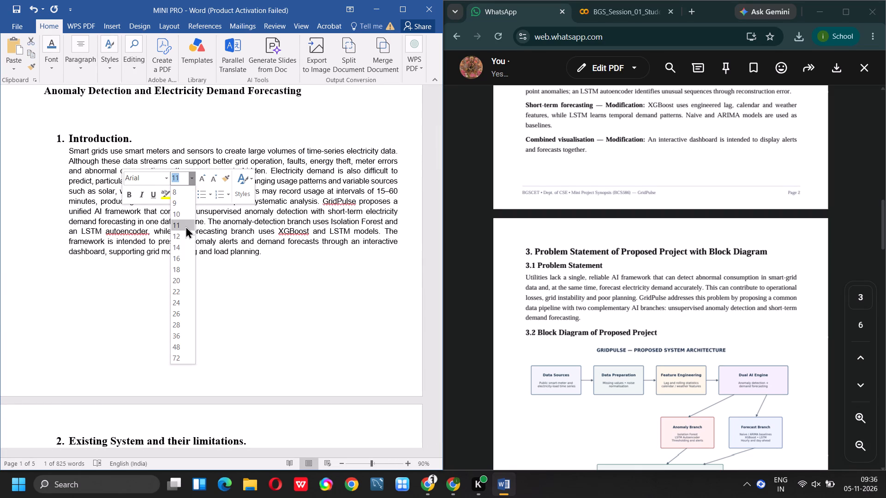
left_click(186, 237)
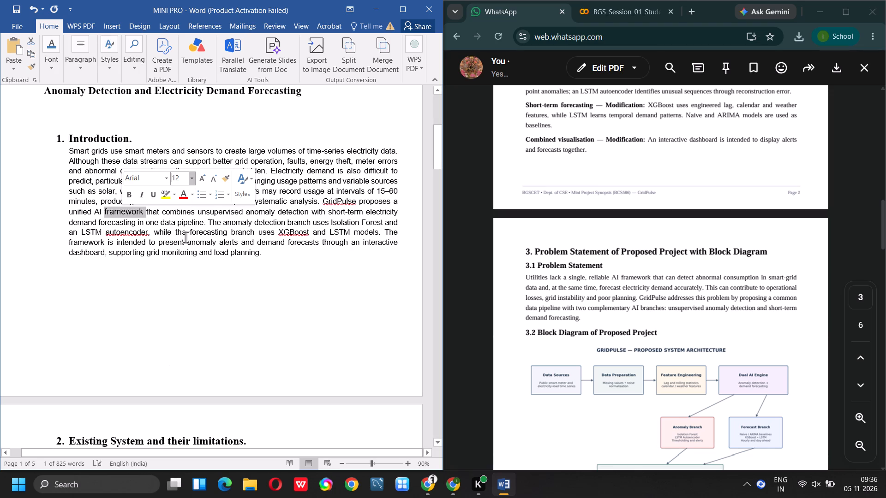
left_click(172, 290)
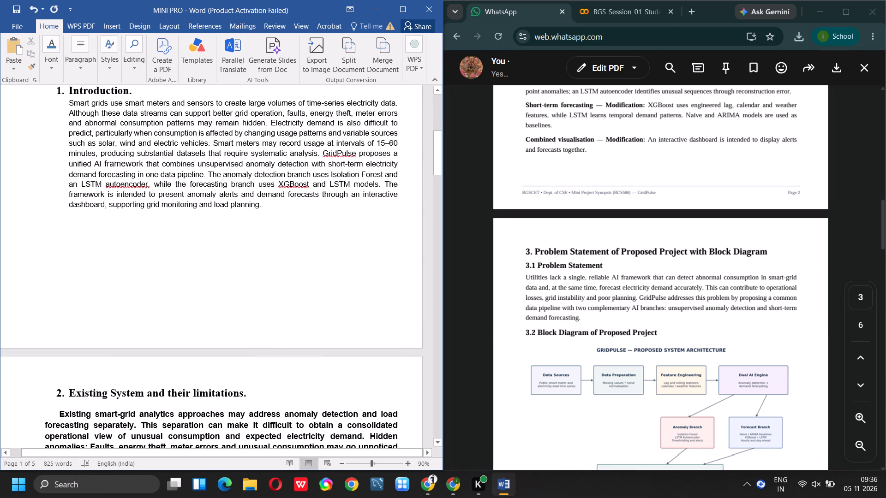
Apply italic formatting to the body paragraph under the heading "Existing System and their limitations".
triple_click(167, 438)
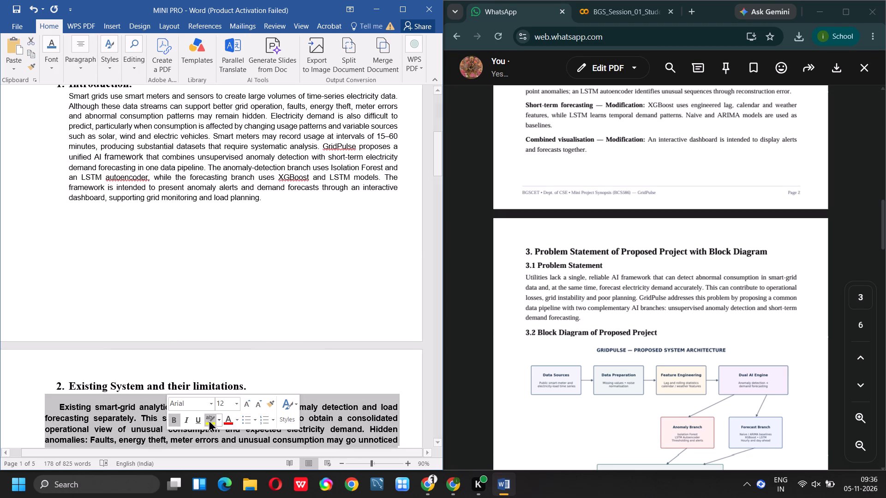
left_click(189, 419)
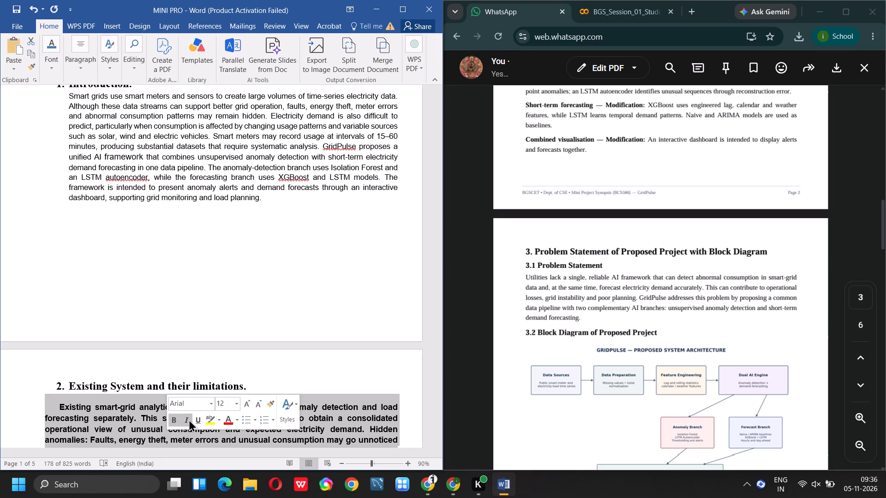
Remove the bold formatting from the body paragraph under the heading "Existing System and their limitations", leaving it italic only.
left_click(174, 418)
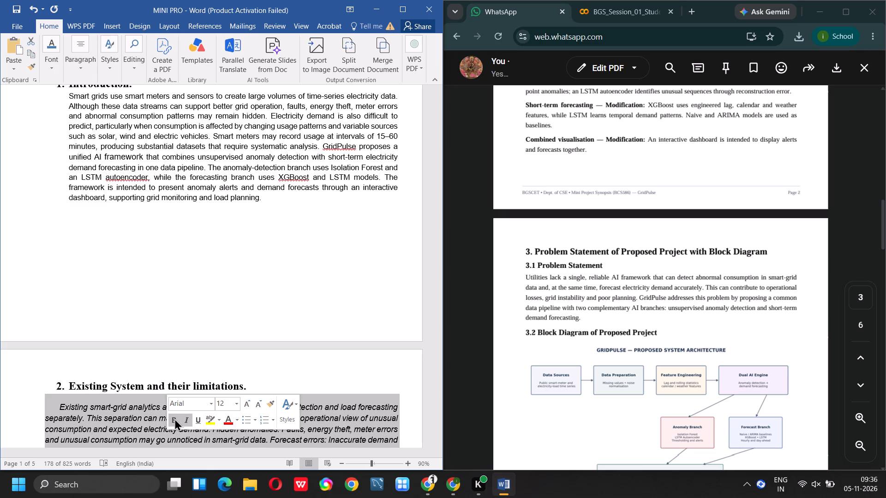
left_click(174, 418)
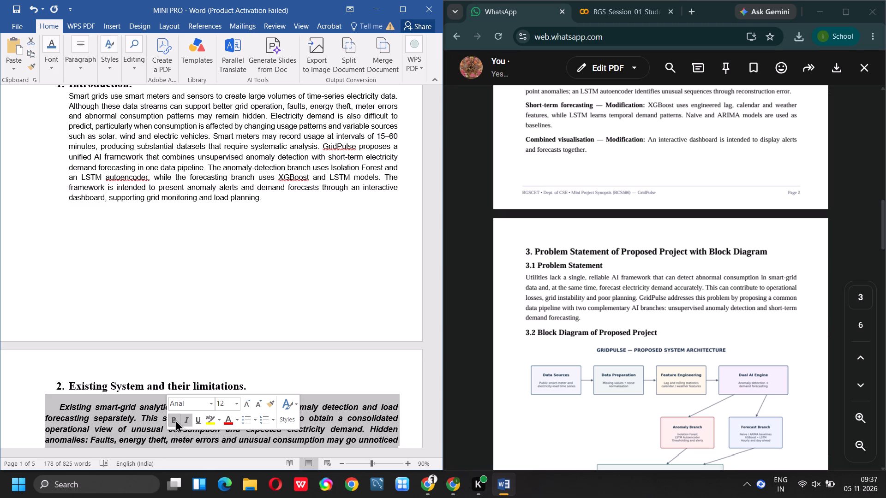
left_click(173, 420)
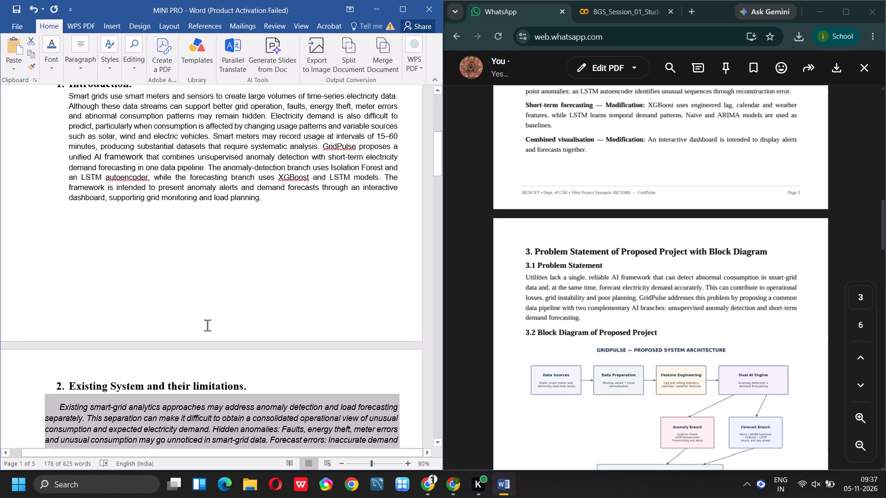
left_click(207, 325)
left_click_drag(245, 362, 256, 336)
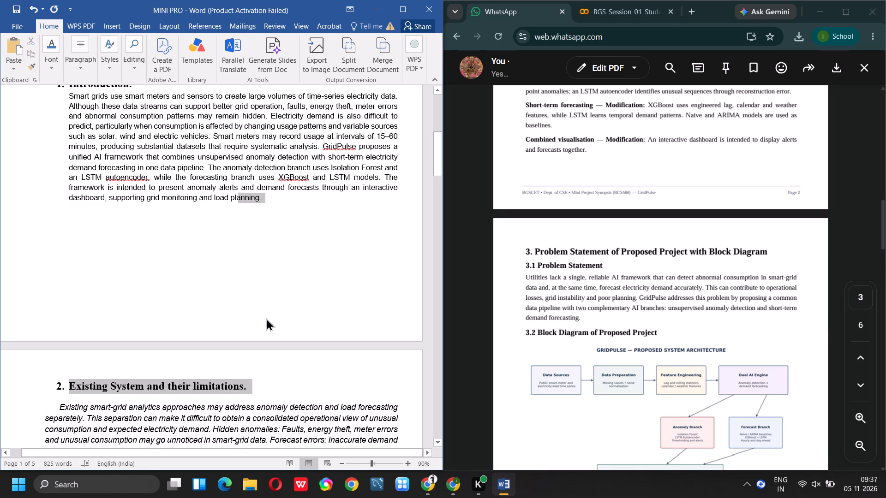
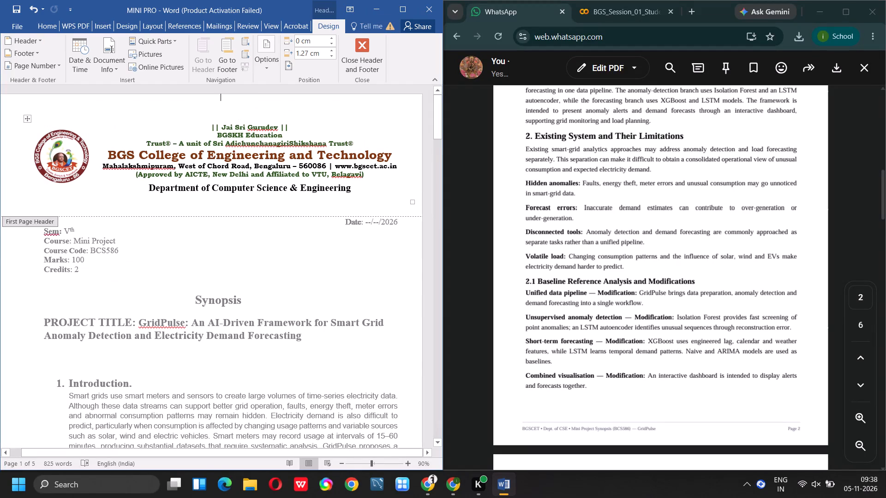
Select the whole college letterhead table with its logo in the first-page header and bring up its available editing options.
triple_click(26, 123)
left_click(12, 138)
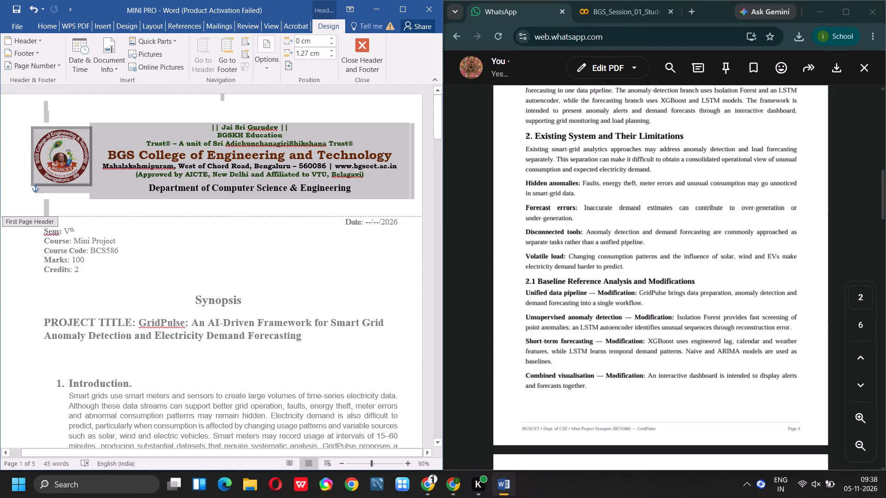
left_click(24, 179)
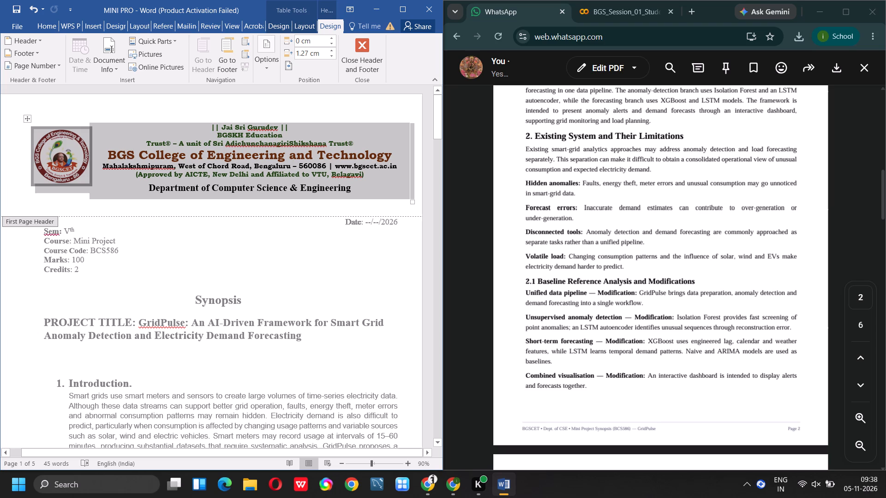
left_click(31, 221)
right_click(31, 221)
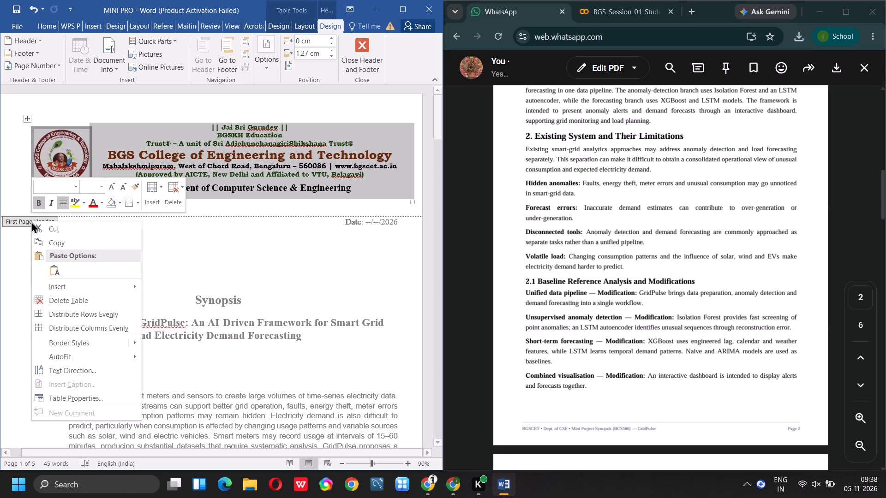
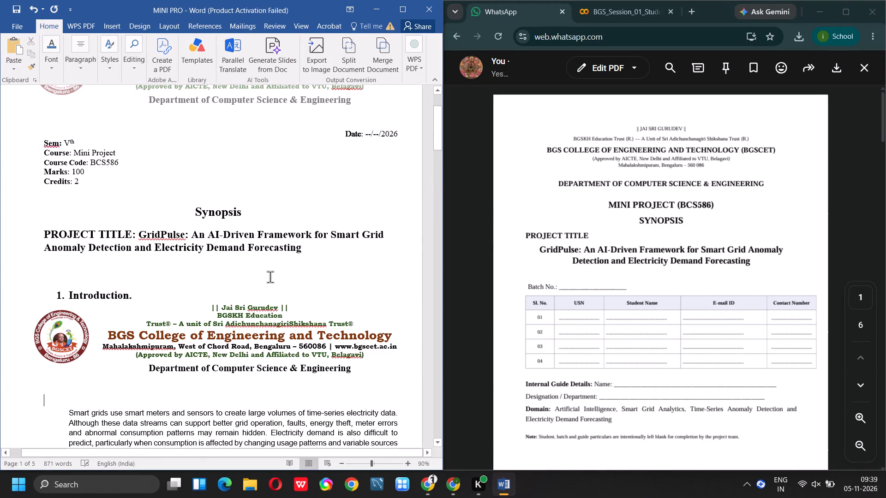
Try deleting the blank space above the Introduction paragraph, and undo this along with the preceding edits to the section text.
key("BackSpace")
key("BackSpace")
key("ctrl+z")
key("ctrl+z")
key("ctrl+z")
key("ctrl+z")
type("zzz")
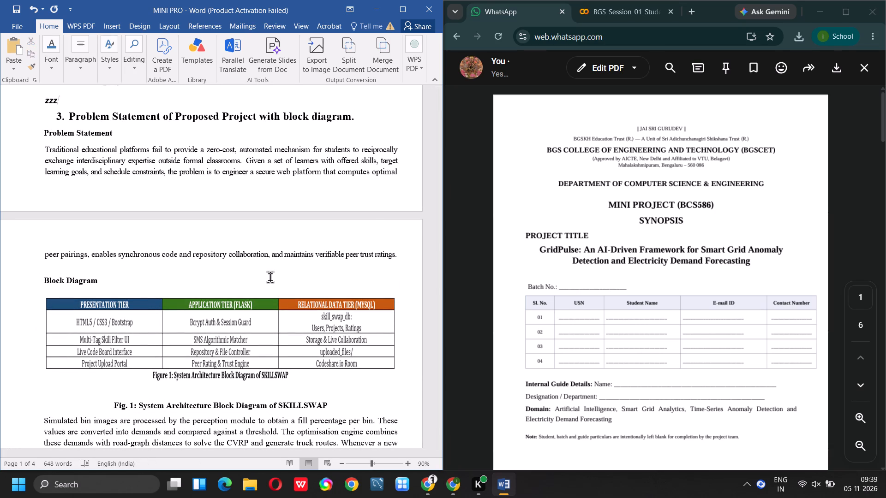
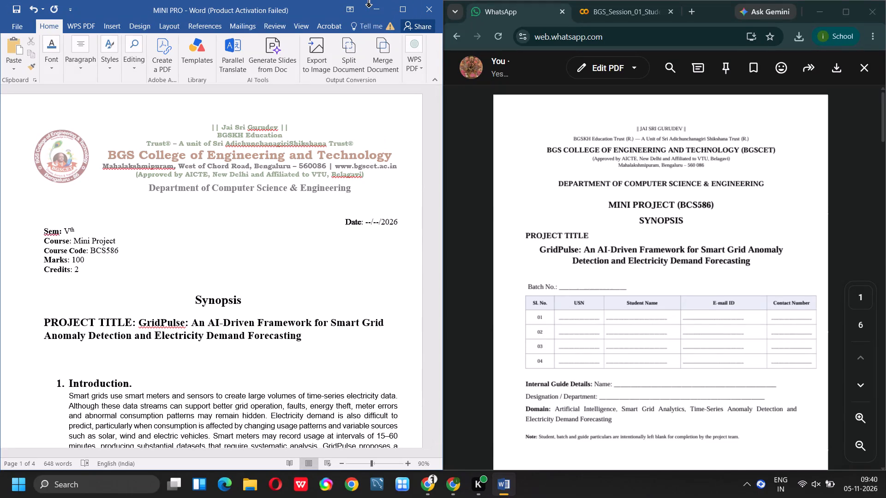
Snap the MINI PRO Word window into the upper-right quarter of the desktop.
left_click_drag(322, 8, 885, 0)
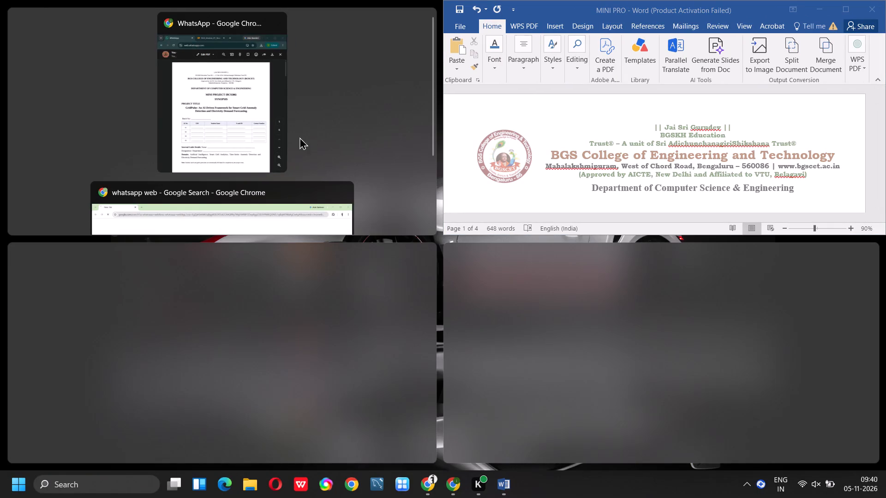
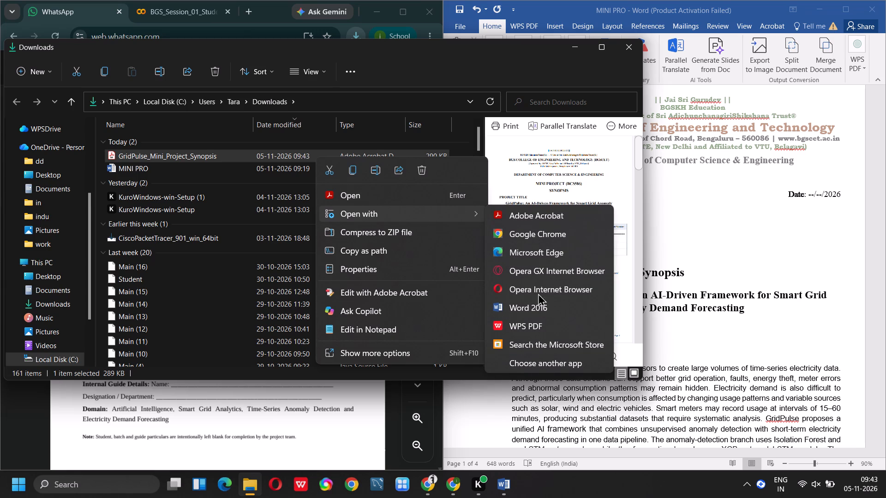
Open the GridPulse_Mini_Project_Synopsis PDF from Downloads in Word 2016, maximized, and enable editing.
left_click(538, 304)
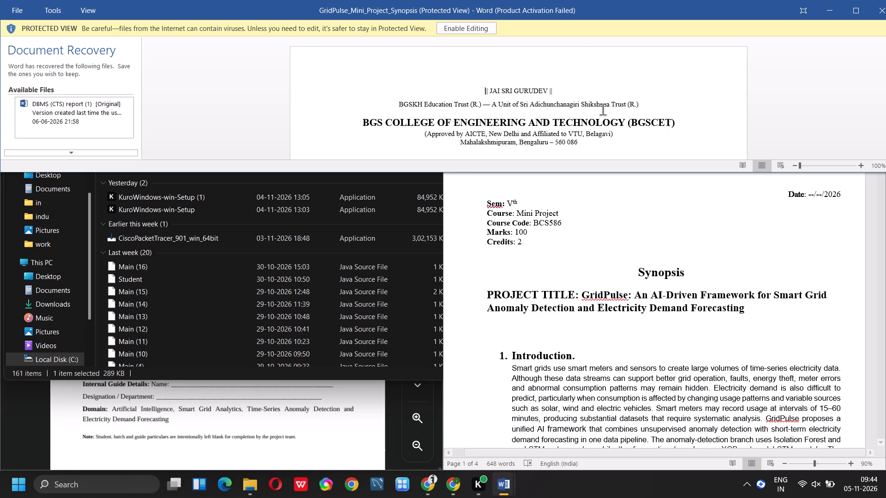
left_click(853, 8)
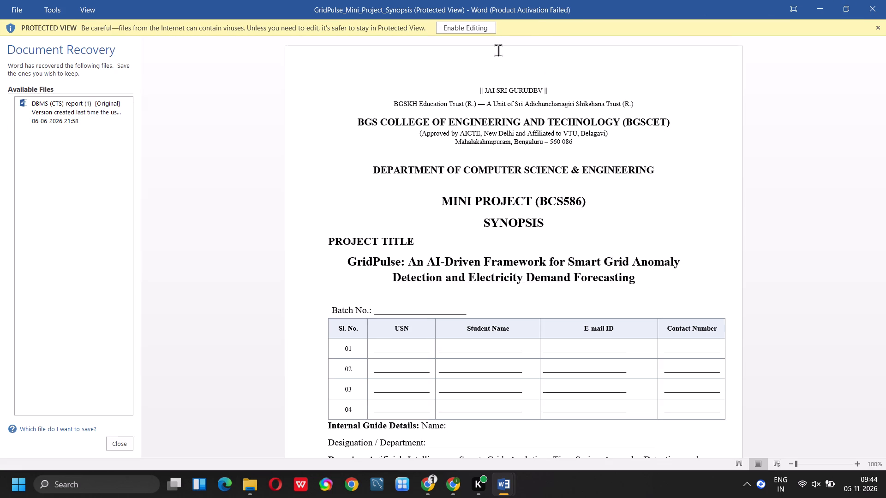
left_click(480, 31)
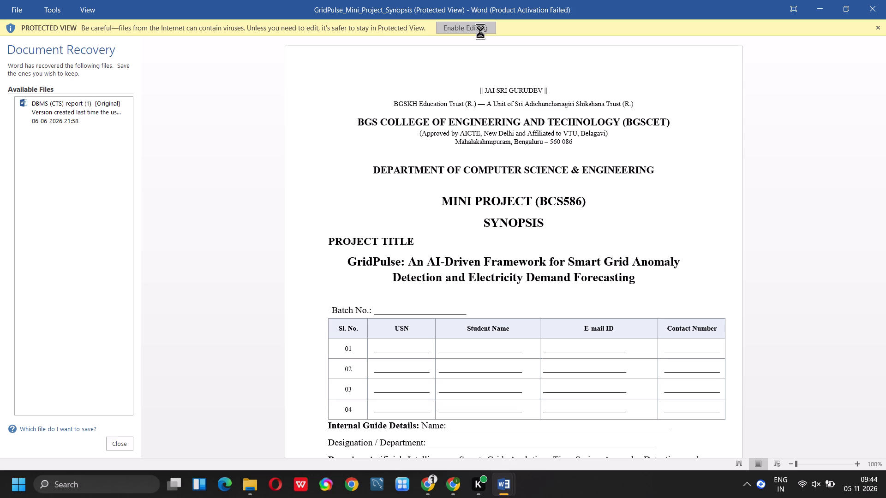
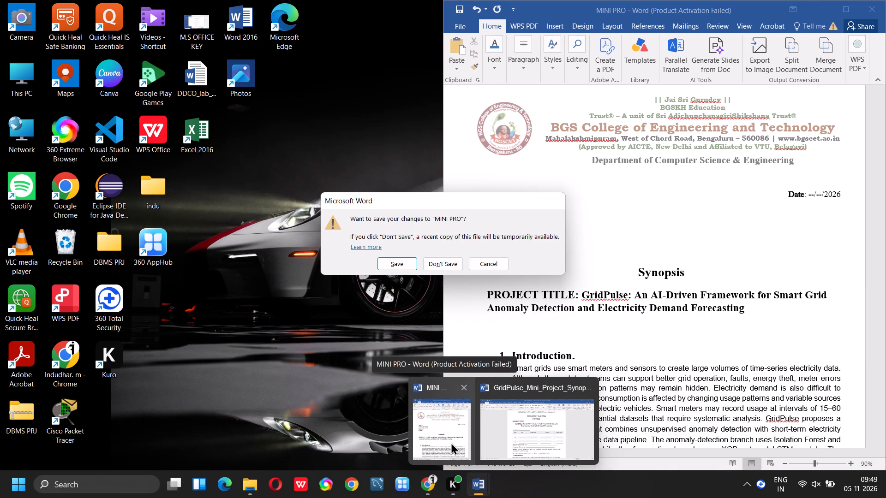
left_click(462, 385)
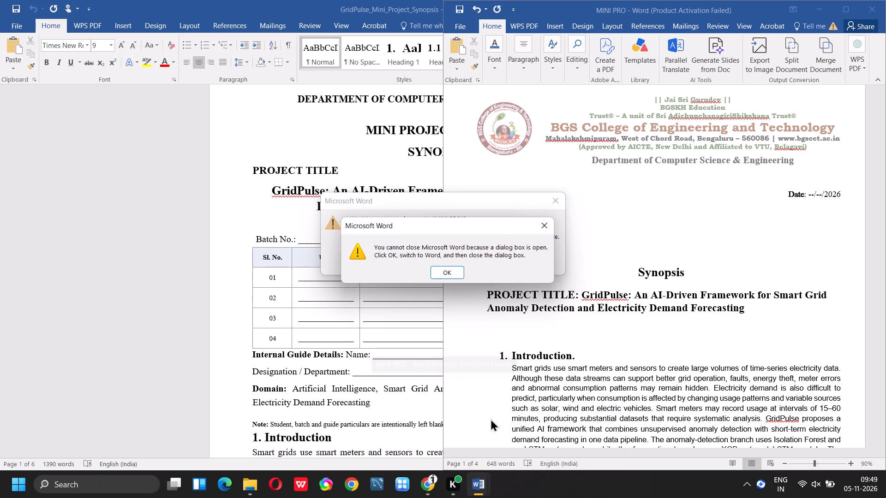
Dismiss the open alerts and close the MINI PRO document without saving its changes.
left_click(540, 223)
left_click(551, 196)
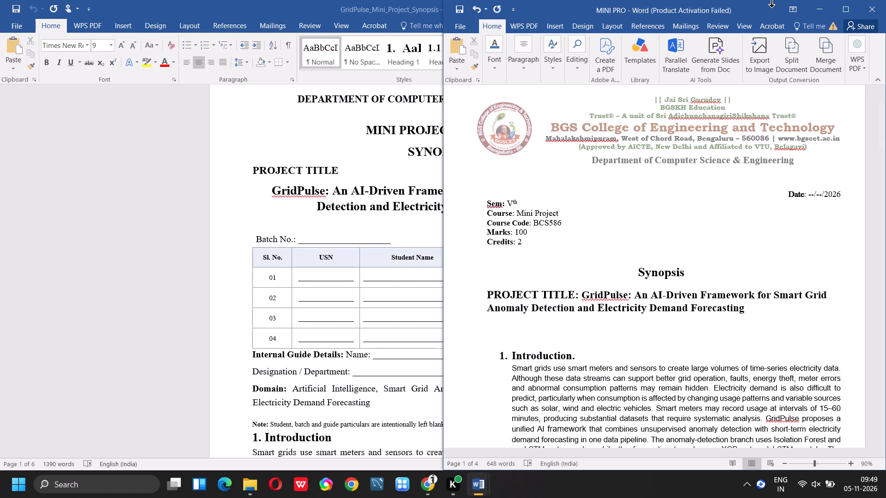
left_click(885, 0)
left_click(878, 6)
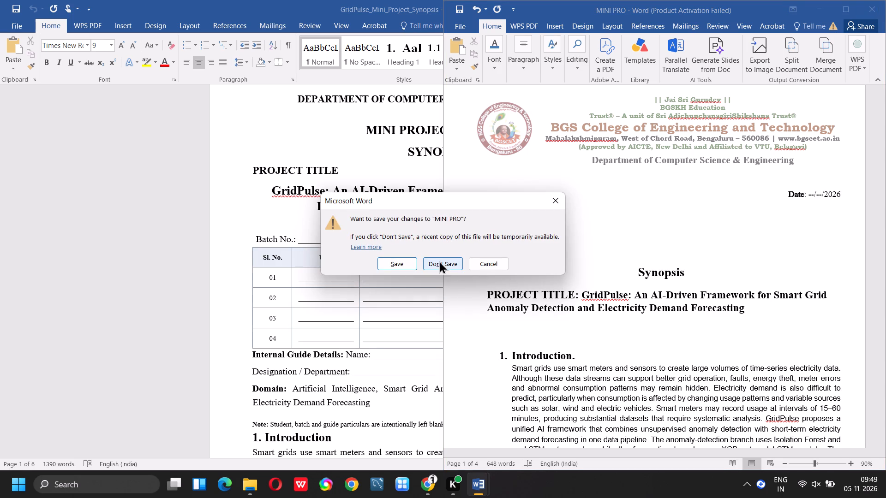
left_click(439, 261)
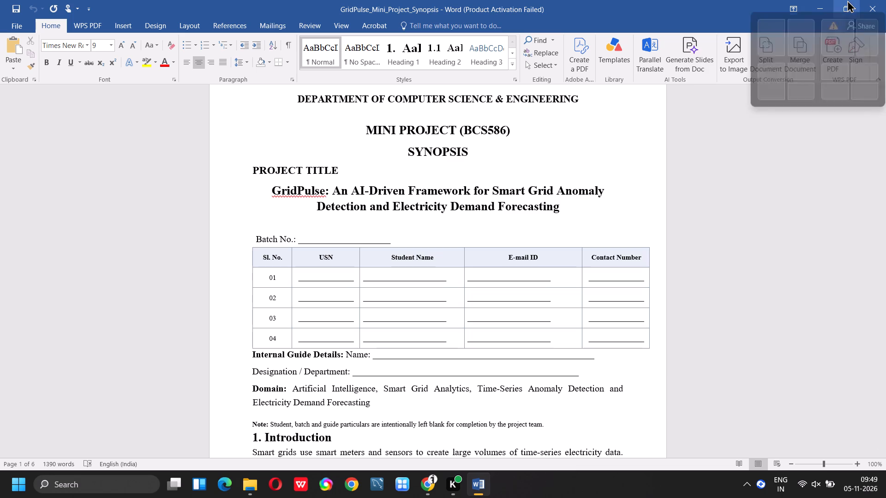
Snap the GridPulse synopsis to the left half of the screen with the Downloads folder filling the other half.
left_click(765, 53)
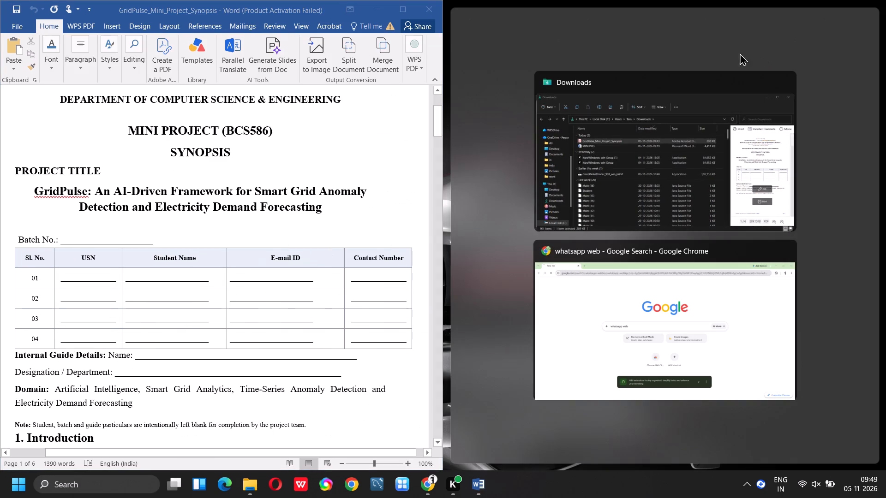
left_click(663, 136)
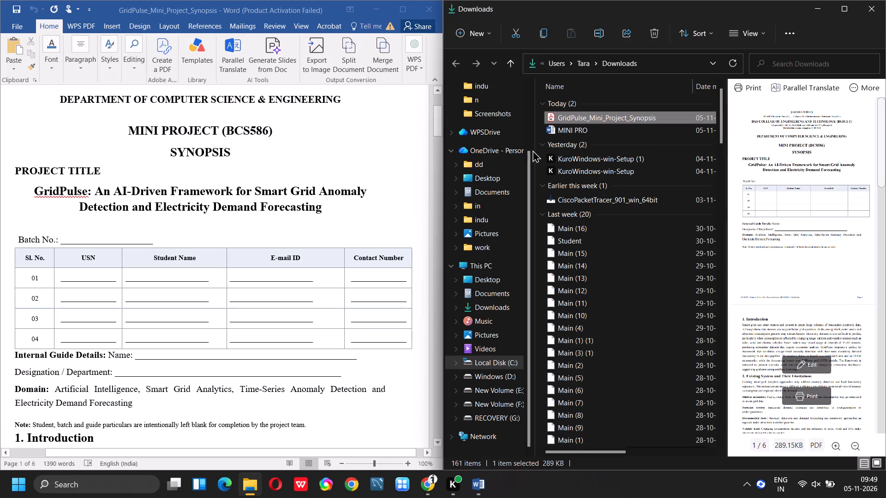
Reopen MINI PRO from the Downloads folder and snap it to the right half, beside the GridPulse synopsis.
double_click(580, 126)
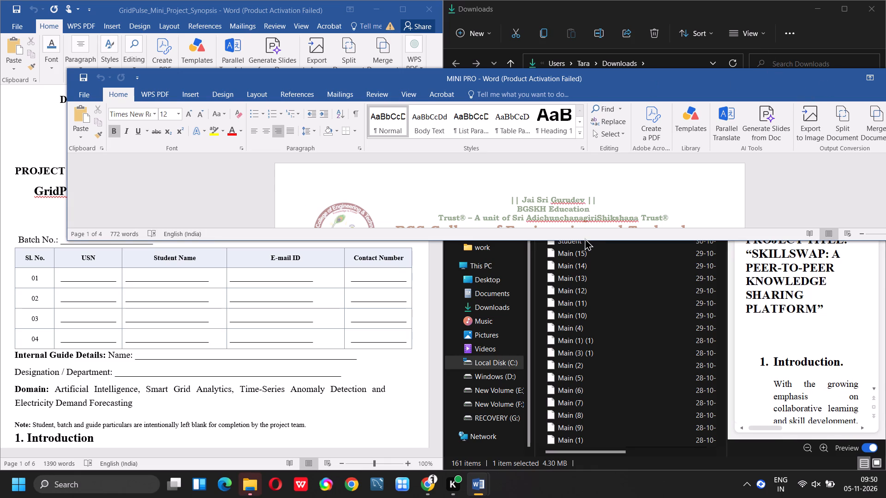
left_click_drag(714, 82, 713, 82)
left_click_drag(713, 82, 607, 65)
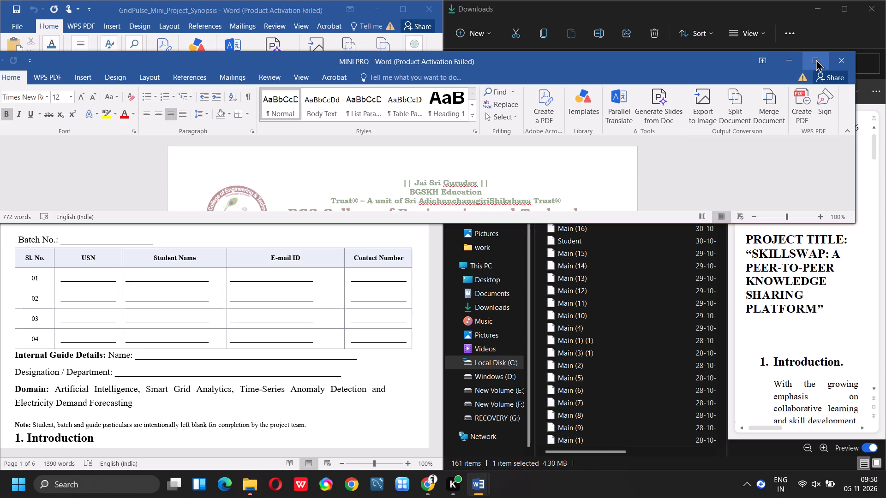
left_click(816, 59)
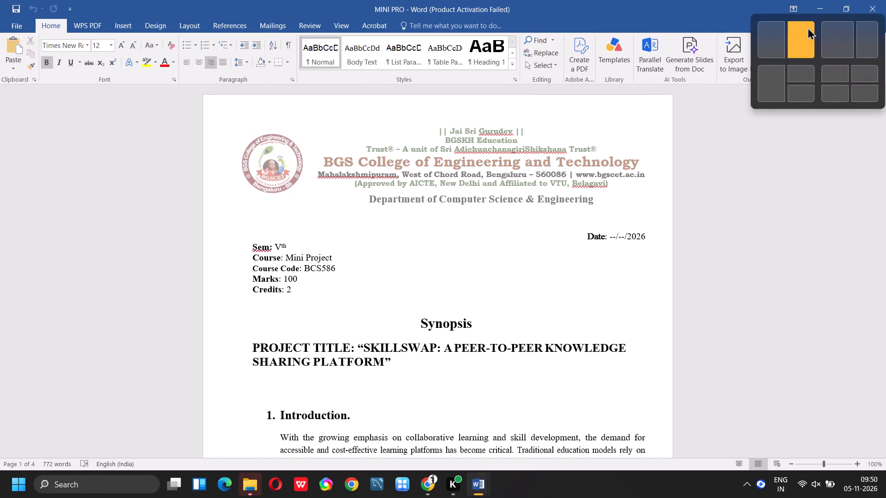
left_click(808, 27)
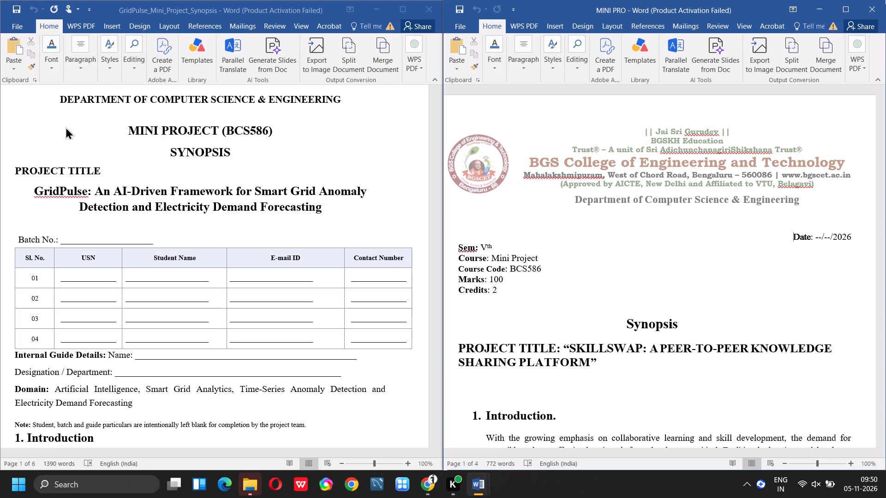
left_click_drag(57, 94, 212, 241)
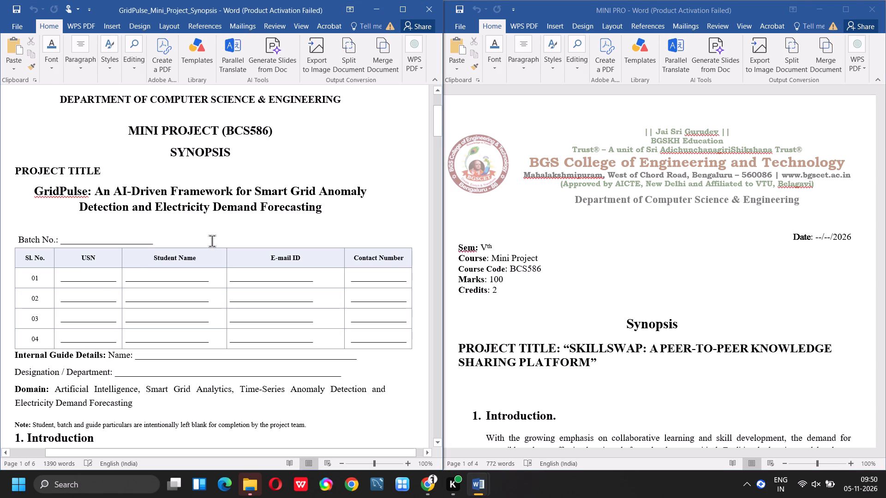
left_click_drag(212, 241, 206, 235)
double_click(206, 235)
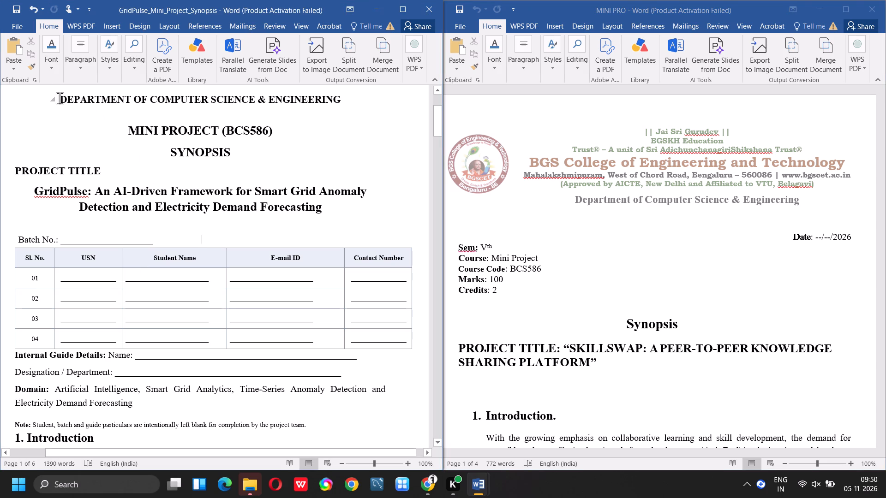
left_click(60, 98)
In the GridPulse synopsis, delete the guide details, designation, domain and note text between the student table and the Introduction.
left_click(311, 427)
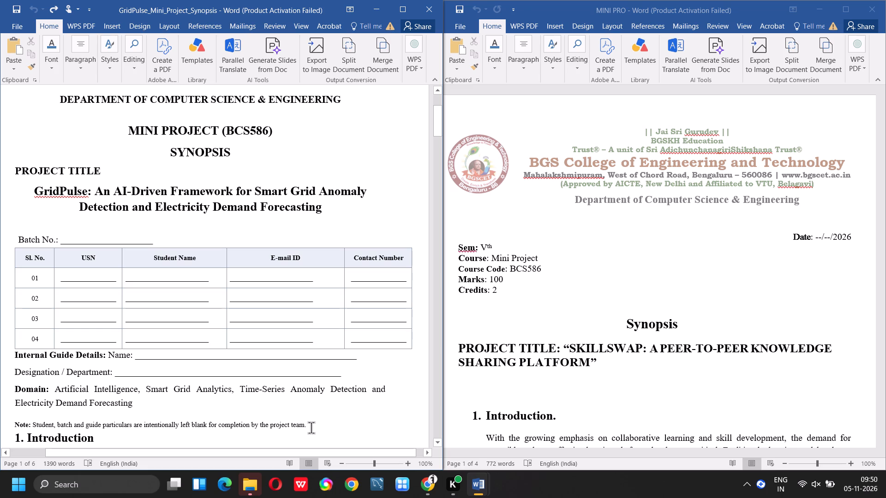
key("BackSpace")
key("BackSpace")
key("BackSpace")
key("BackSpace")
key("BackSpace")
key("BackSpace")
key("BackSpace")
key("BackSpace")
key("BackSpace")
key("BackSpace")
key("BackSpace")
key("BackSpace")
key("BackSpace")
key("BackSpace")
key("BackSpace")
key("BackSpace")
key("BackSpace")
key("BackSpace")
key("BackSpace")
key("BackSpace")
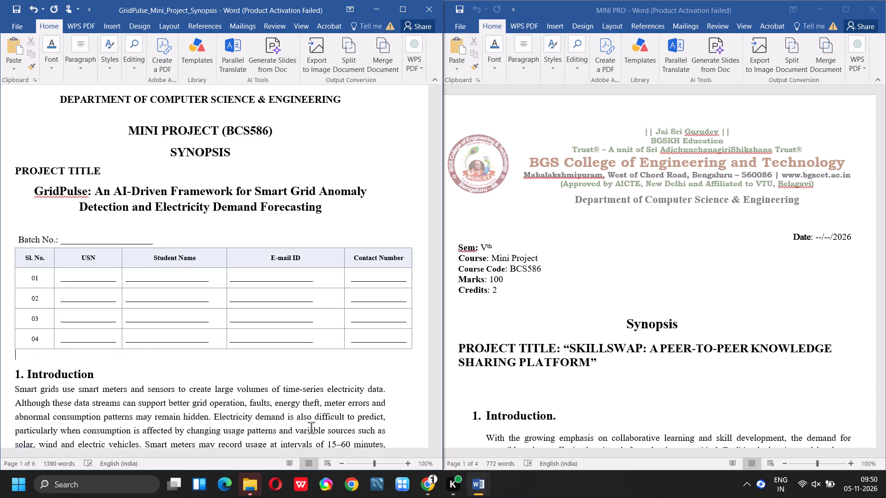
key("BackSpace")
key("BackSpace")
key("BackSpace")
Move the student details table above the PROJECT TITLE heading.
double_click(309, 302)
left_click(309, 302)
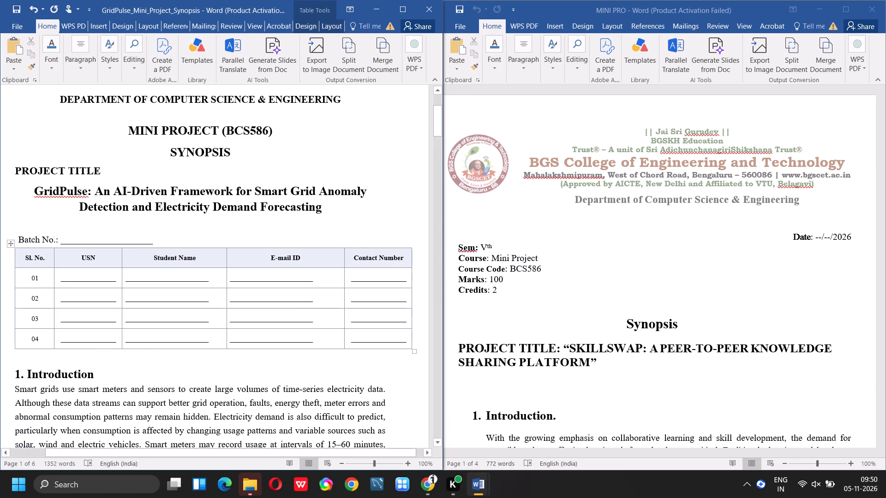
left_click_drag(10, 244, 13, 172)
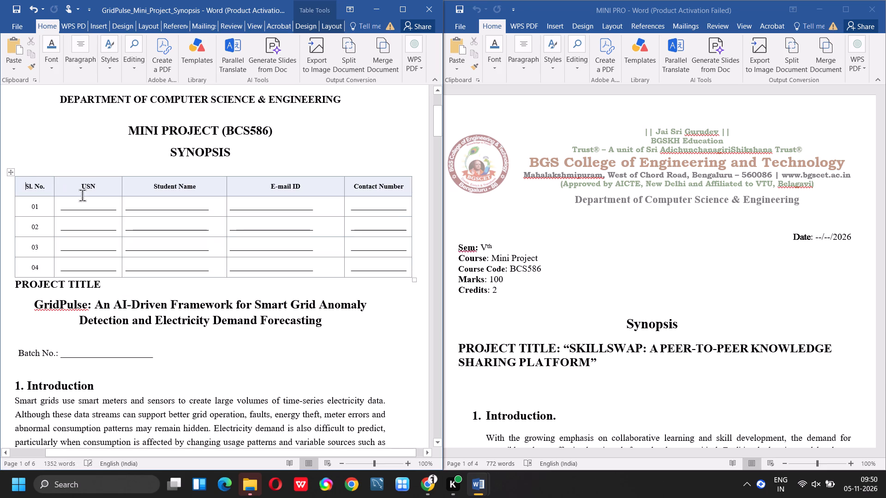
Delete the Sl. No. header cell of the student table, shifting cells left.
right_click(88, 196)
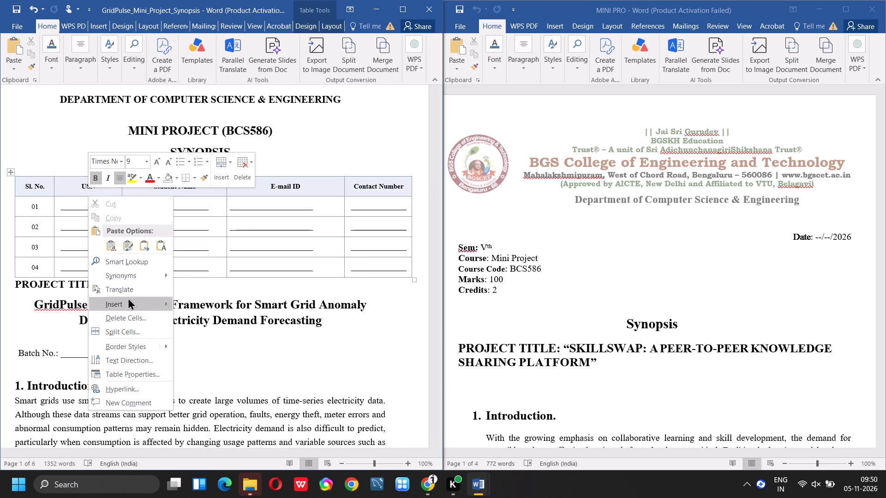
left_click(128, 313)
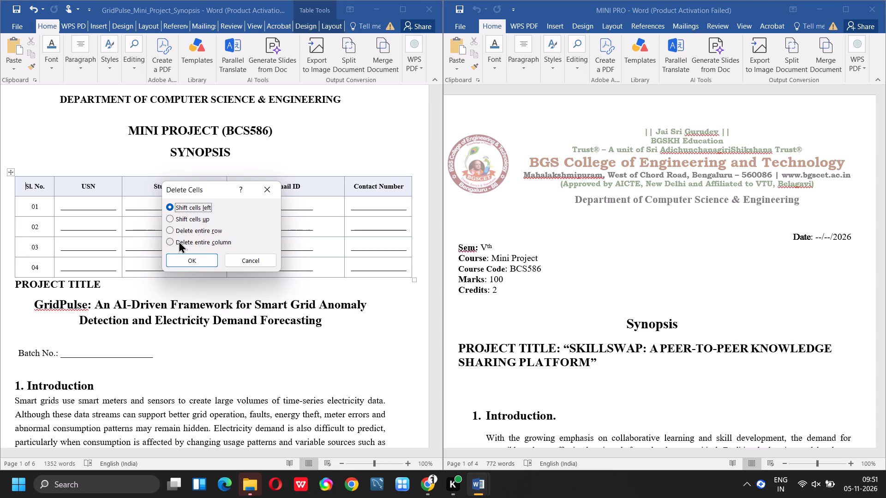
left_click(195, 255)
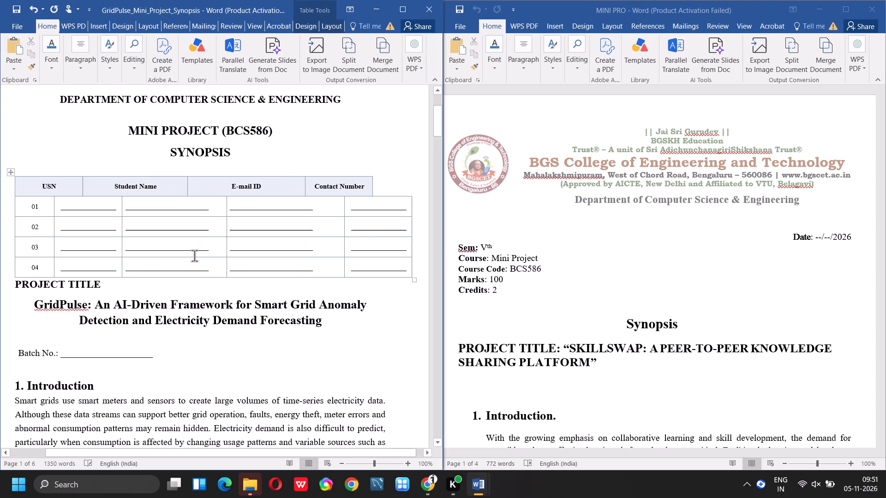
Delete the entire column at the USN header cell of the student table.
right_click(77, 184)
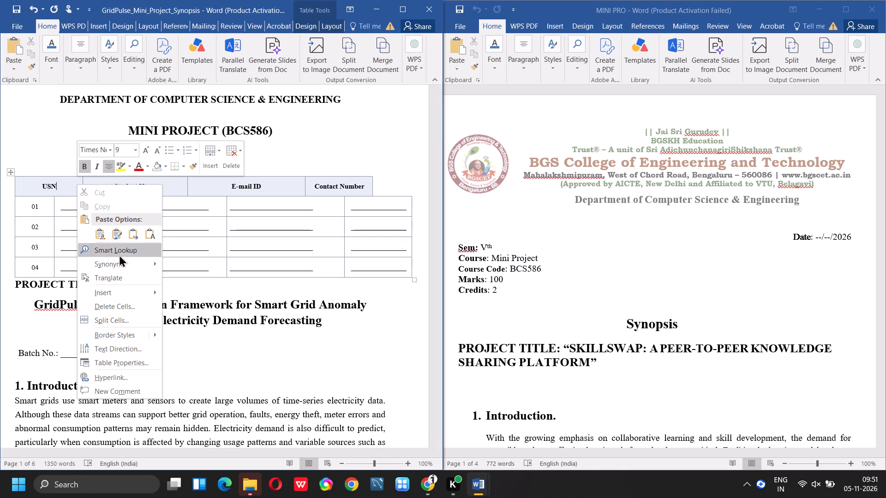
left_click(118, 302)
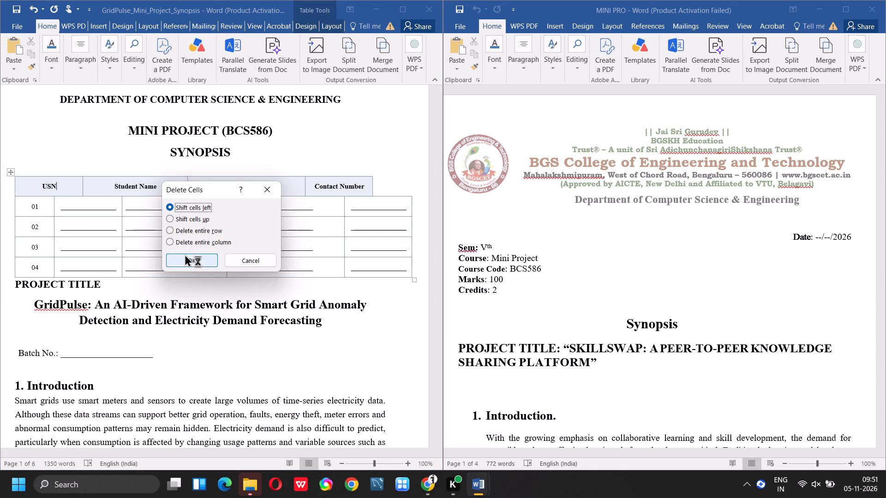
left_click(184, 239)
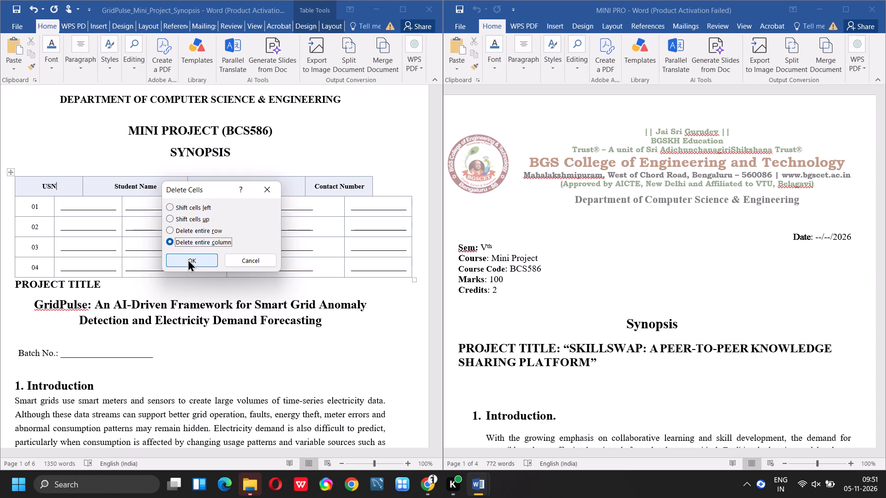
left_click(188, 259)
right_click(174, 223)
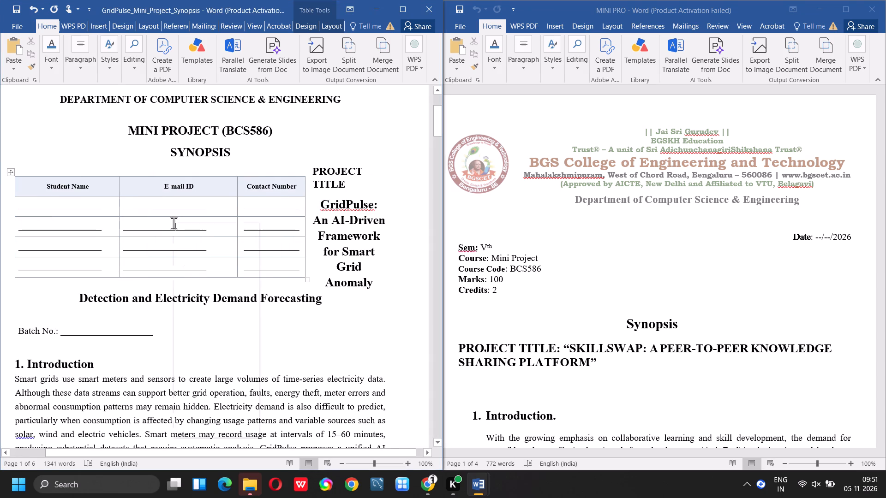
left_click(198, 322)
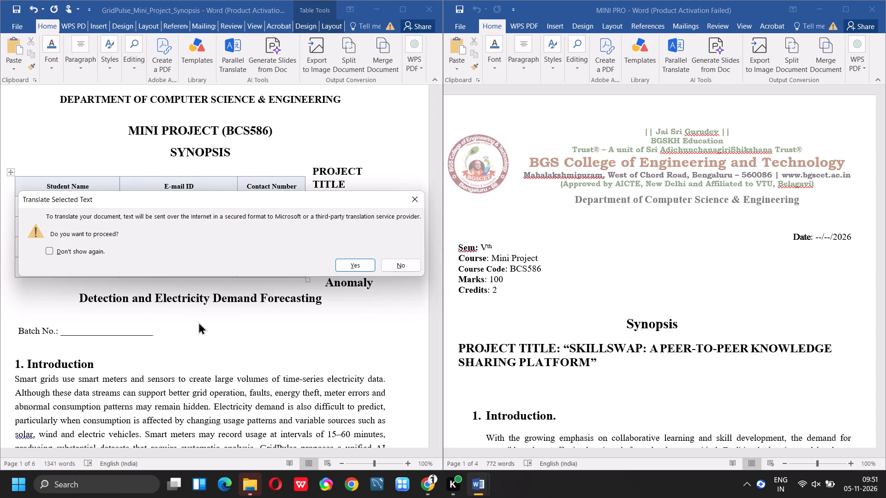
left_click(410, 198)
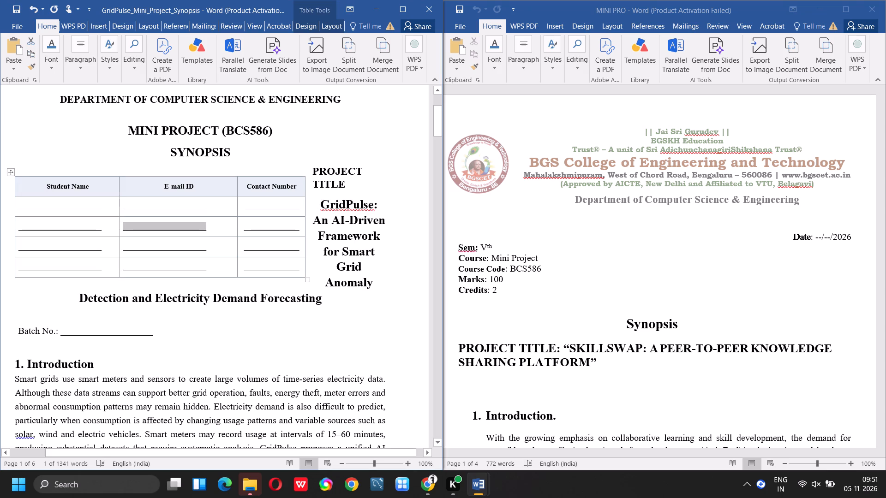
Delete the whole student details table from the GridPulse synopsis.
right_click(12, 171)
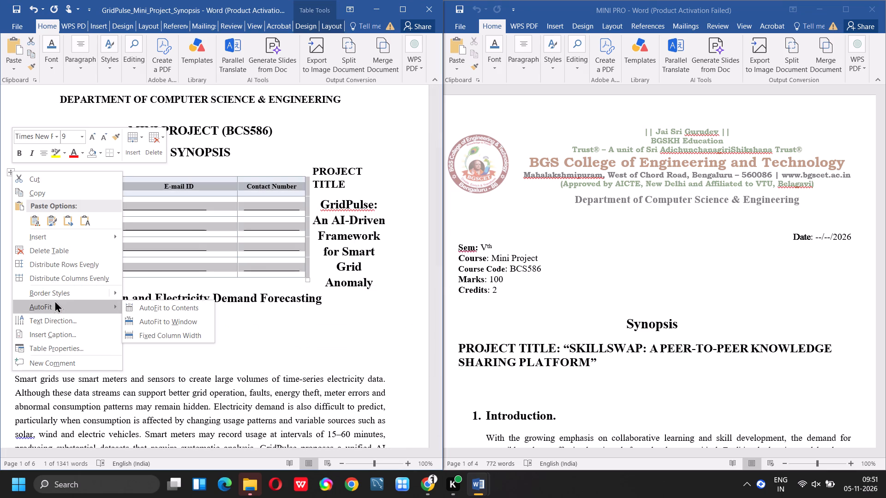
left_click(48, 246)
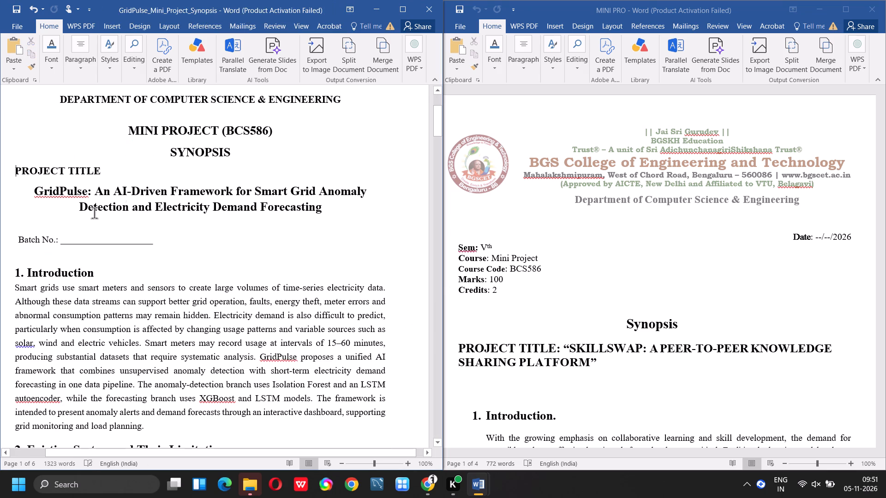
Delete the Batch No. line and the preceding end of the project title, back to "Smart Gr".
left_click(167, 247)
key("BackSpace")
key("BackSpace")
key("BackSpace")
key("BackSpace")
key("BackSpace")
key("BackSpace")
key("BackSpace")
key("BackSpace")
key("BackSpace")
key("BackSpace")
key("BackSpace")
key("BackSpace")
key("BackSpace")
key("BackSpace")
key("BackSpace")
key("BackSpace")
key("BackSpace")
key("BackSpace")
key("BackSpace")
key("BackSpace")
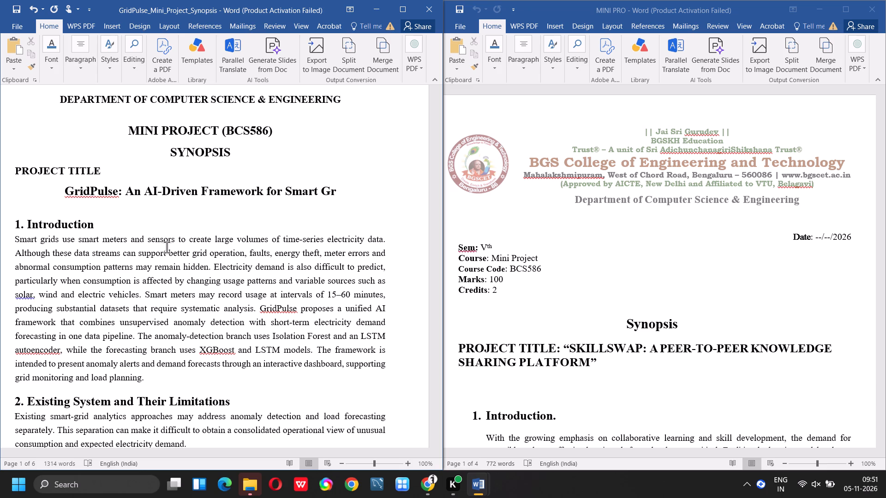
Undo the deletions of the project title's ending and the Batch No. line in the GridPulse synopsis.
key("ctrl+z")
key("ctrl+z")
key("ctrl+z")
key("ctrl+z")
key("ctrl+z")
key("ctrl+z")
key("ctrl+z")
key("ctrl+z")
key("ctrl+z")
key("ctrl+z")
key("ctrl+z")
key("ctrl+z")
key("ctrl+z")
key("ctrl+z")
key("ctrl+z")
key("ctrl+z")
key("ctrl+z")
key("ctrl+z")
key("ctrl+z")
key("ctrl+z")
key("ctrl+z")
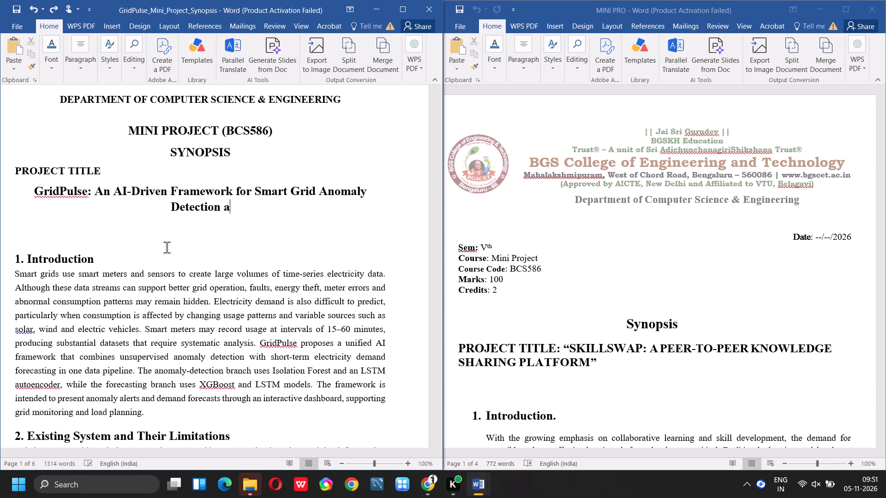
key("ctrl+z")
key("ctrl+z")
key("ctrl+z")
key("ctrl+z")
key("ctrl+z")
key("ctrl+z")
key("ctrl+z")
key("ctrl+z")
key("ctrl+z")
key("ctrl+z")
key("ctrl+z")
key("ctrl+z")
key("ctrl+z")
key("ctrl+z")
key("ctrl+z")
key("ctrl+z")
key("ctrl+z")
key("ctrl+z")
key("ctrl+z")
key("ctrl+z")
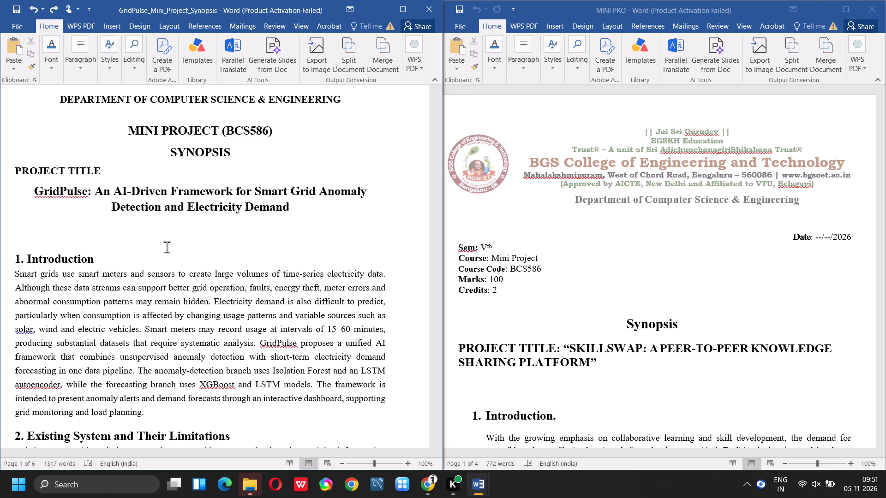
key("ctrl+z")
key("ctrl+z")
key("ctrl+z")
key("ctrl+z")
key("ctrl+z")
key("ctrl+z")
key("ctrl+z")
key("ctrl+z")
key("ctrl+z")
key("ctrl+z")
key("ctrl+z")
key("ctrl+z")
key("ctrl+z")
key("ctrl+z")
key("ctrl+z")
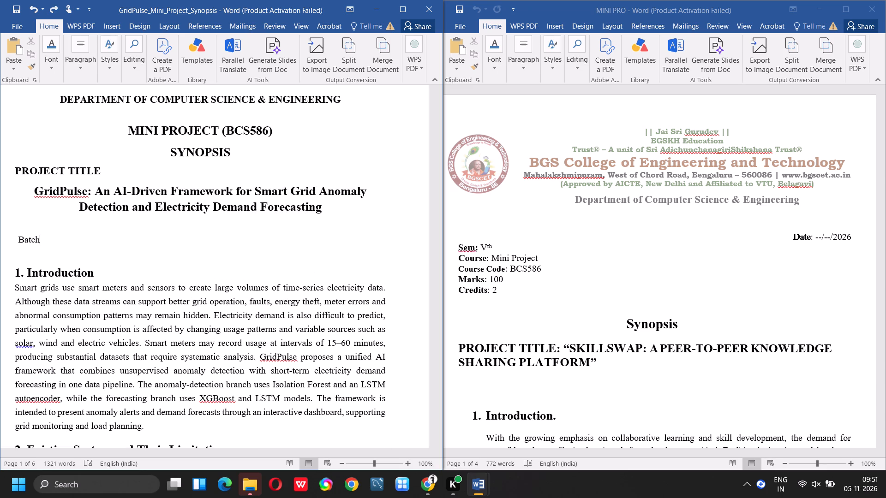
key("ctrl+z")
key("ctrl+z")
key("ctrl+z")
key("ctrl+z")
key("ctrl+z")
key("ctrl+z")
Delete the Batch No. line again while keeping the full project title ending in "Electricity Demand Forecasting".
key("BackSpace")
key("BackSpace")
key("BackSpace")
key("BackSpace")
key("BackSpace")
key("BackSpace")
key("BackSpace")
key("BackSpace")
key("BackSpace")
key("BackSpace")
key("BackSpace")
key("BackSpace")
key("BackSpace")
key("BackSpace")
key("BackSpace")
key("BackSpace")
key("BackSpace")
key("BackSpace")
key("BackSpace")
key("BackSpace")
key("BackSpace")
key("BackSpace")
key("BackSpace")
key("BackSpace")
key("BackSpace")
key("BackSpace")
key("BackSpace")
key("BackSpace")
key("BackSpace")
key("BackSpace")
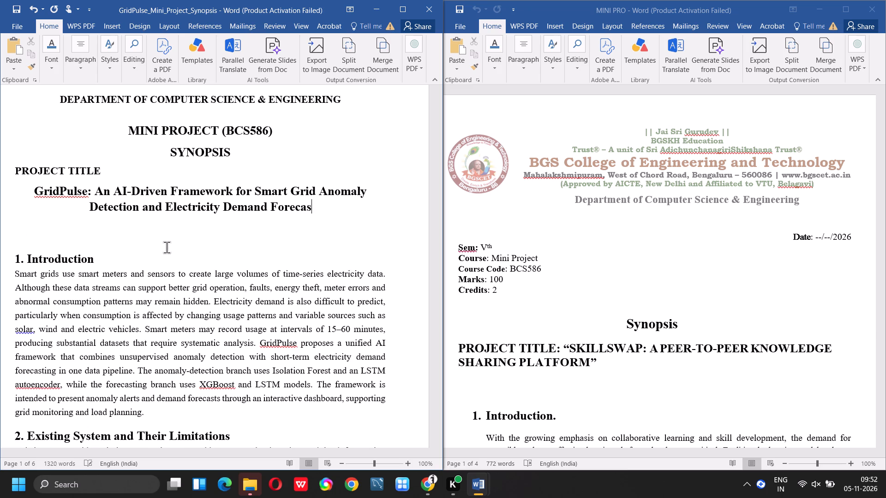
key("ctrl+z")
key("ctrl+z")
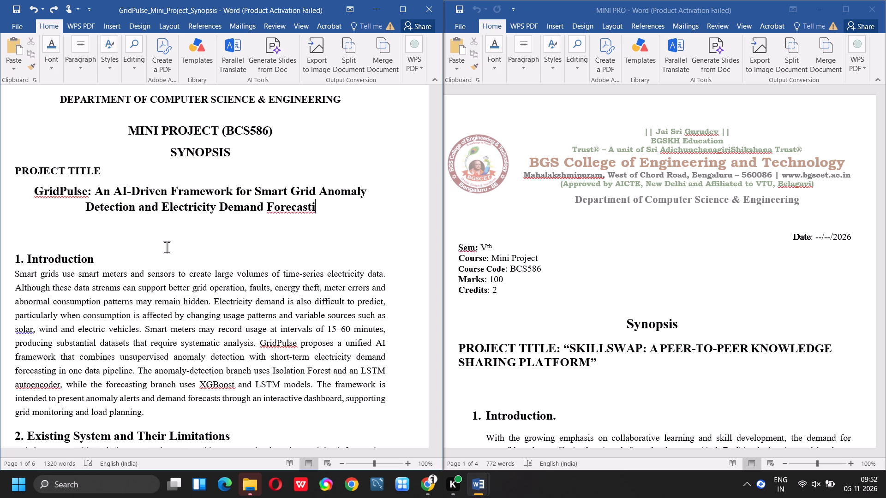
key("ctrl+z")
key("ctrl+z")
key("BackSpace")
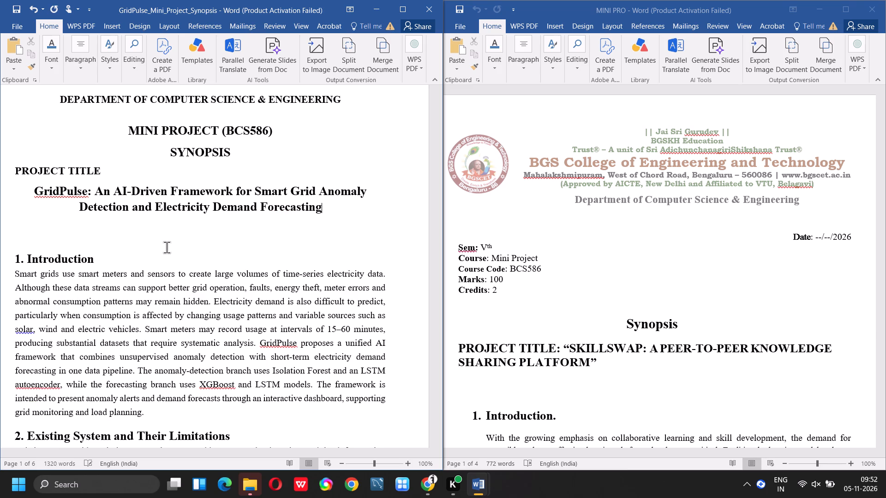
Remove the centring of the project title's first line so it starts at the page's left margin.
left_click(36, 191)
key("BackSpace")
key("BackSpace")
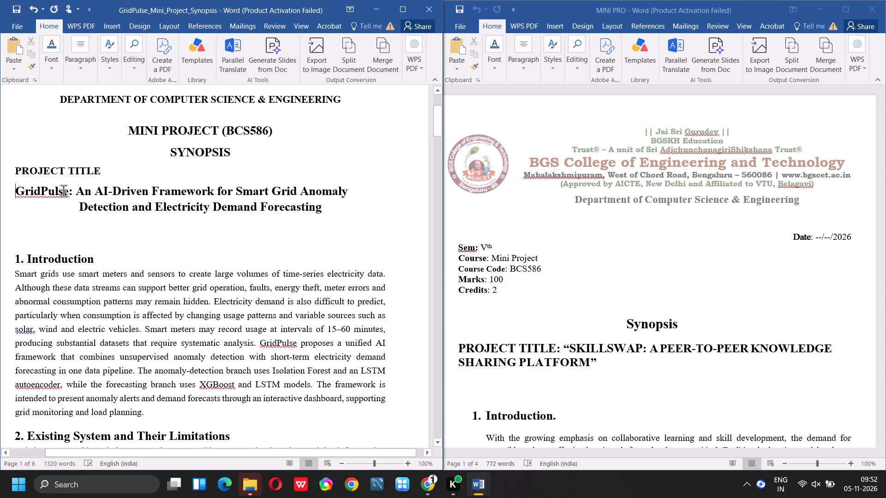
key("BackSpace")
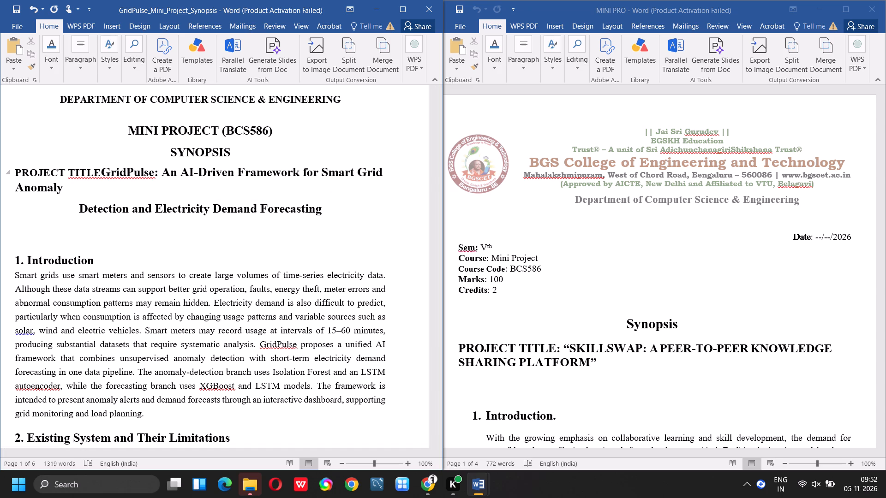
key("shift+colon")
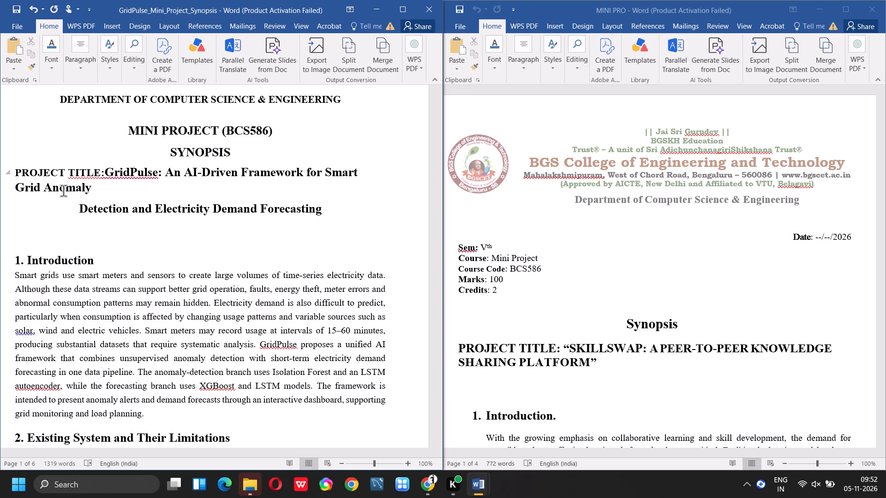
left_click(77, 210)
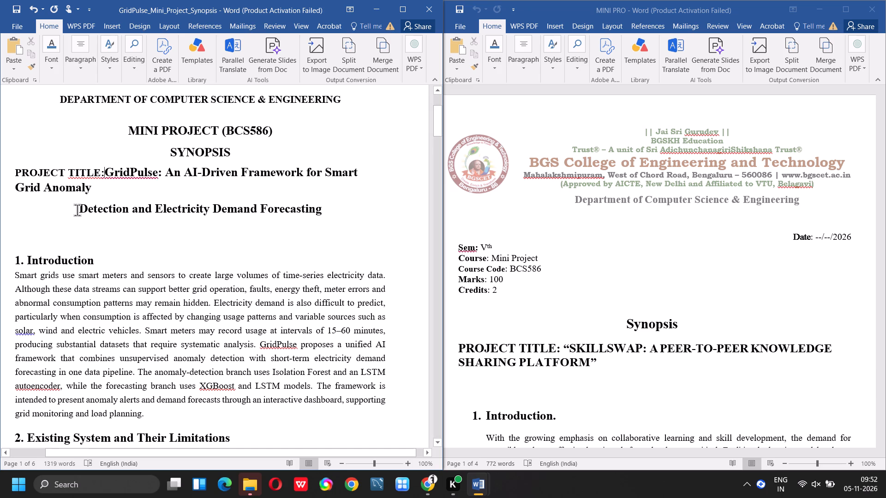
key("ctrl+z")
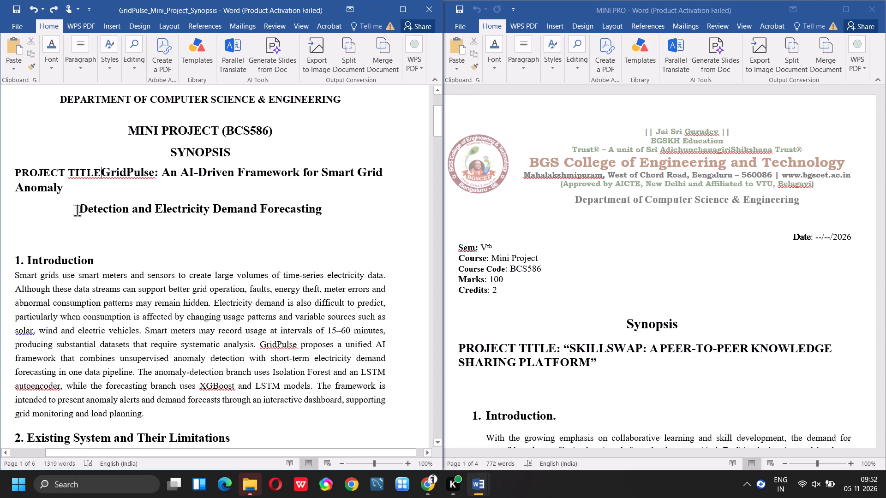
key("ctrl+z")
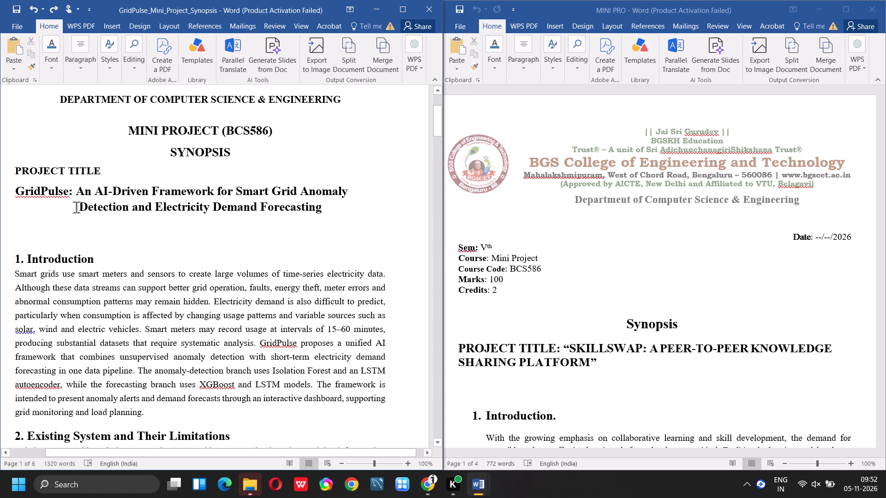
Join the title's first line to the PROJECT TITLE heading, with a colon between them.
key("BackSpace")
key("BackSpace")
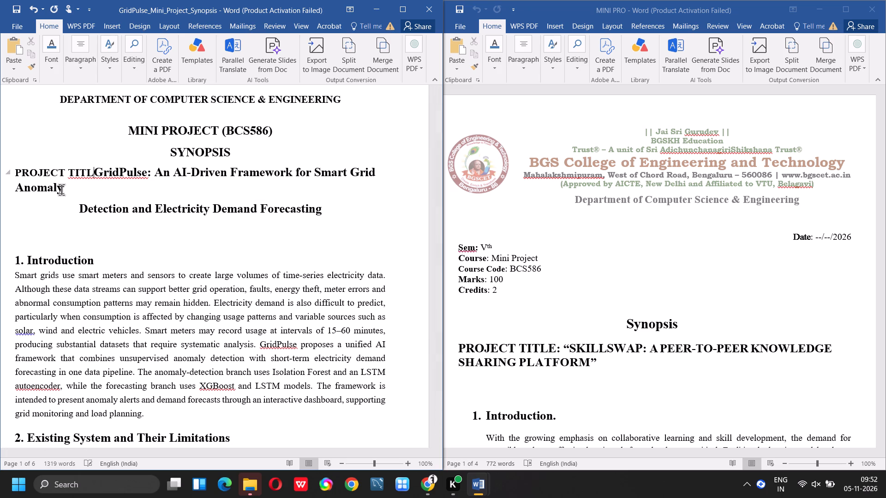
key("ctrl+z")
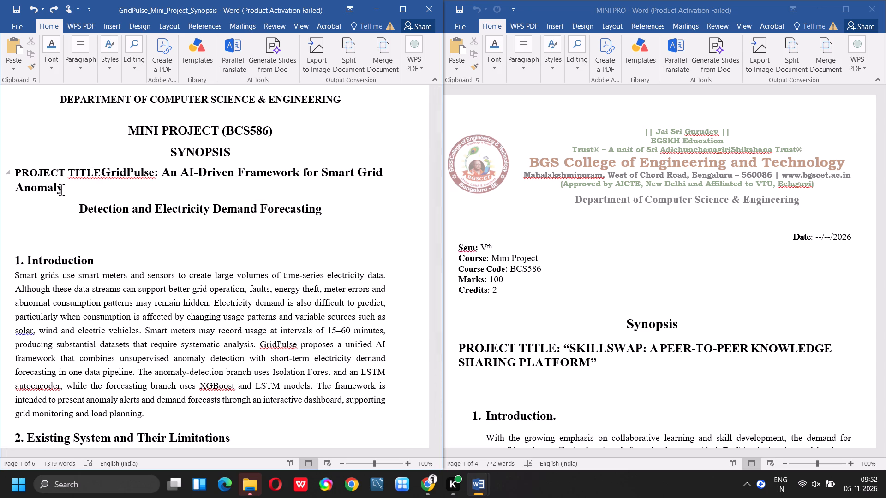
key("shift+colon")
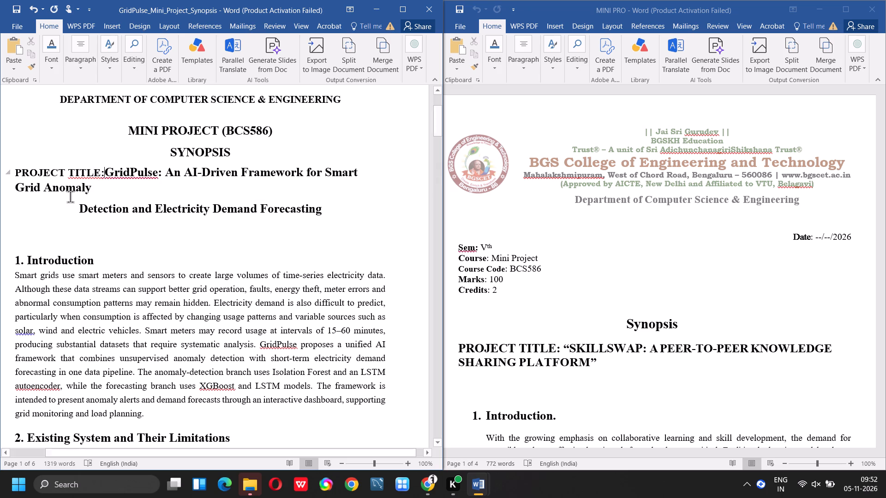
Join "Detection and Electricity Demand Forecasting" to the preceding title line after "Anomaly", separated by a space.
left_click(81, 206)
key("BackSpace")
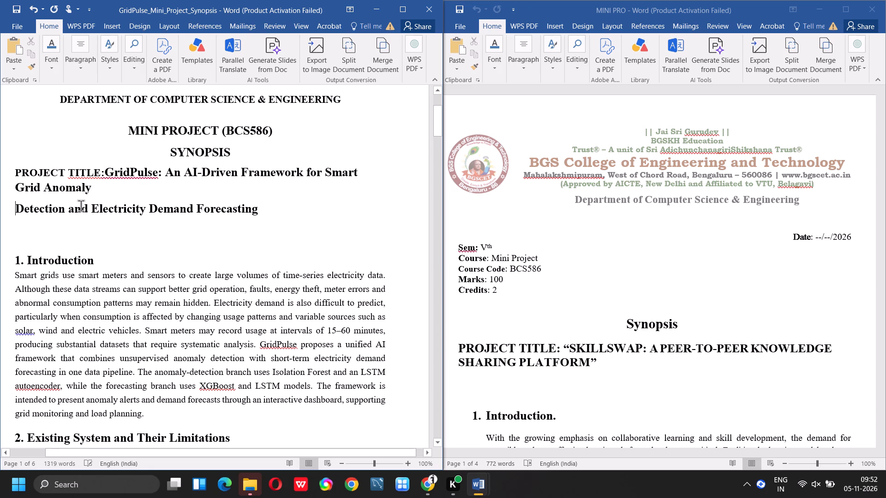
key("BackSpace")
key("BackSpace")
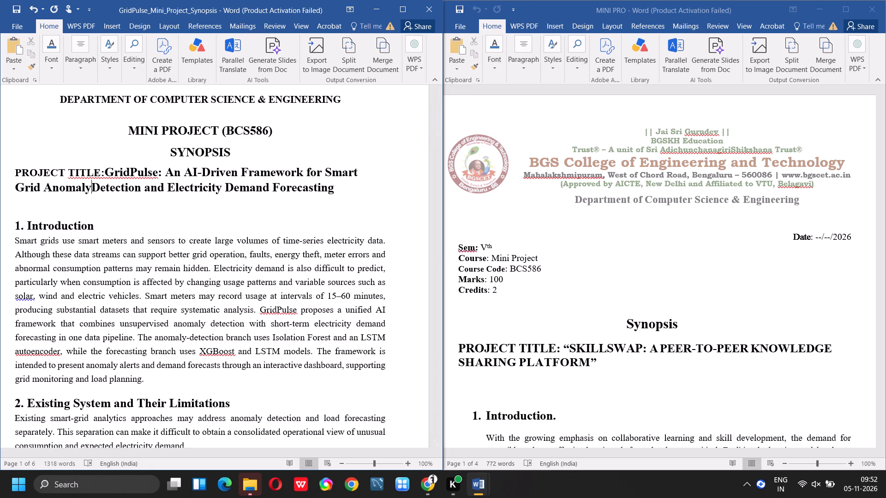
key("space")
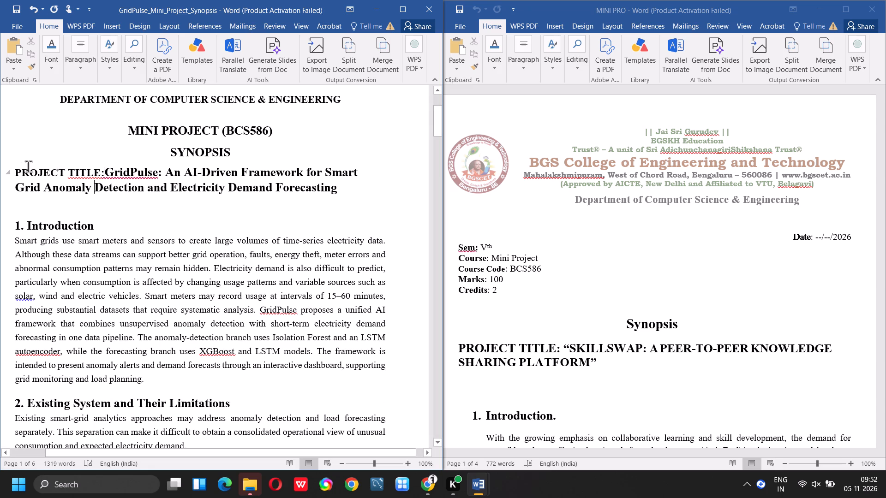
Set the font size of the words PROJECT TITLE to 16.
left_click_drag(17, 170, 95, 172)
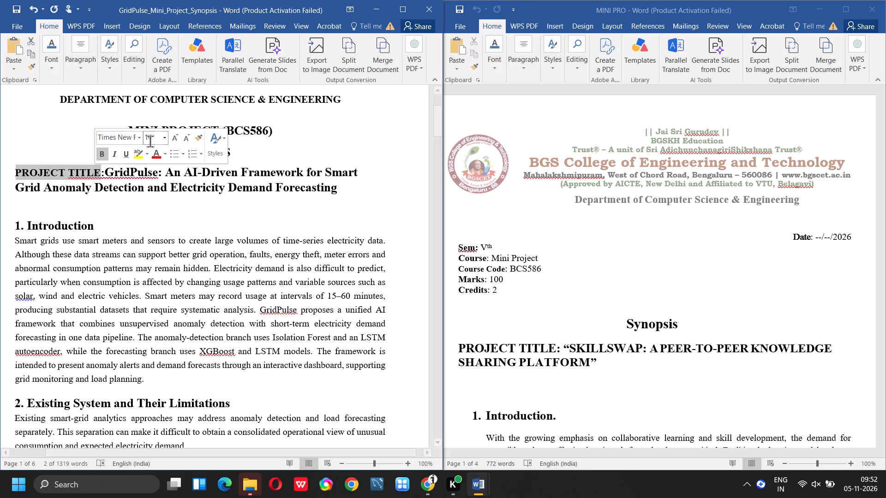
left_click(166, 133)
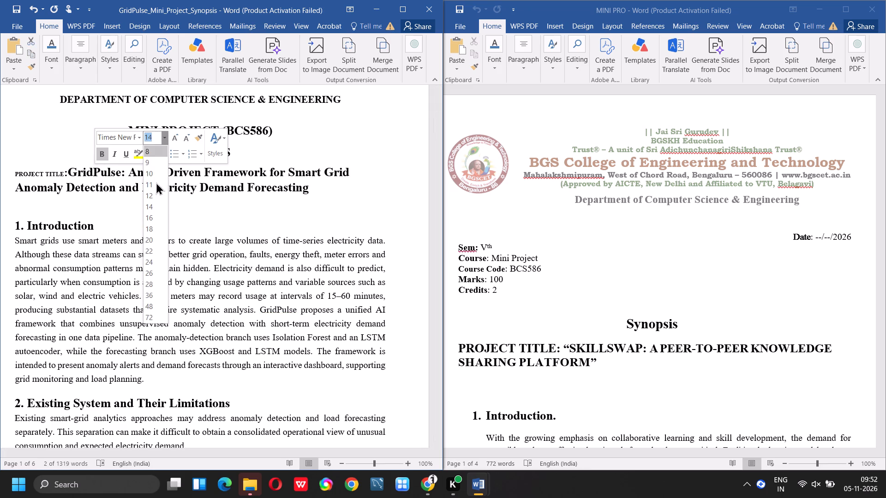
left_click(149, 219)
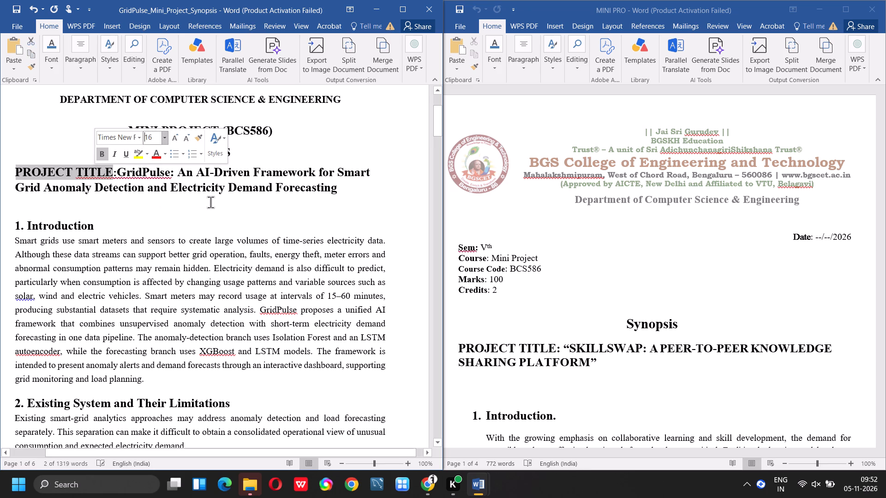
left_click_drag(196, 188, 251, 188)
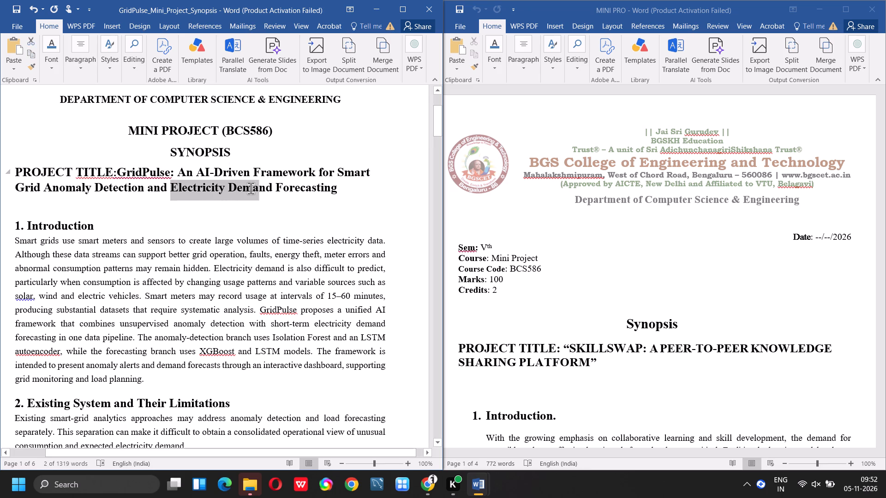
left_click_drag(251, 188, 253, 188)
left_click(211, 209)
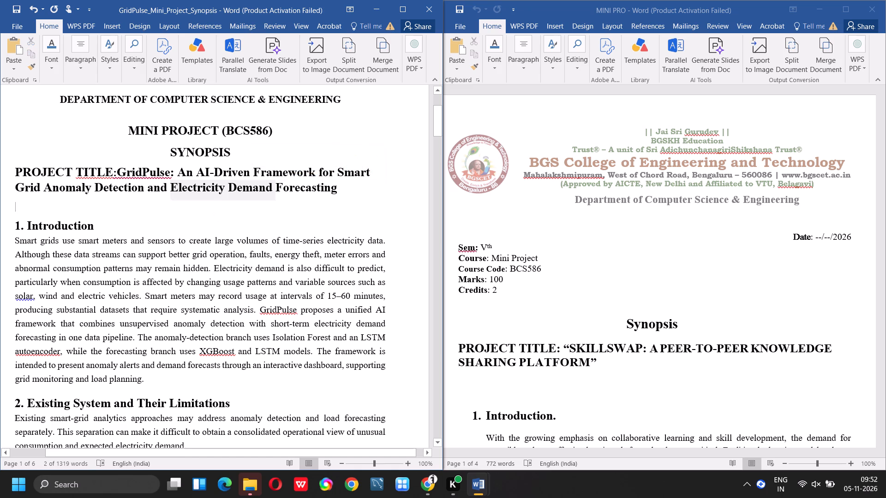
Insert two spaces between the PROJECT TITLE colon and "GridPulse".
left_click(117, 172)
key("space")
key("space")
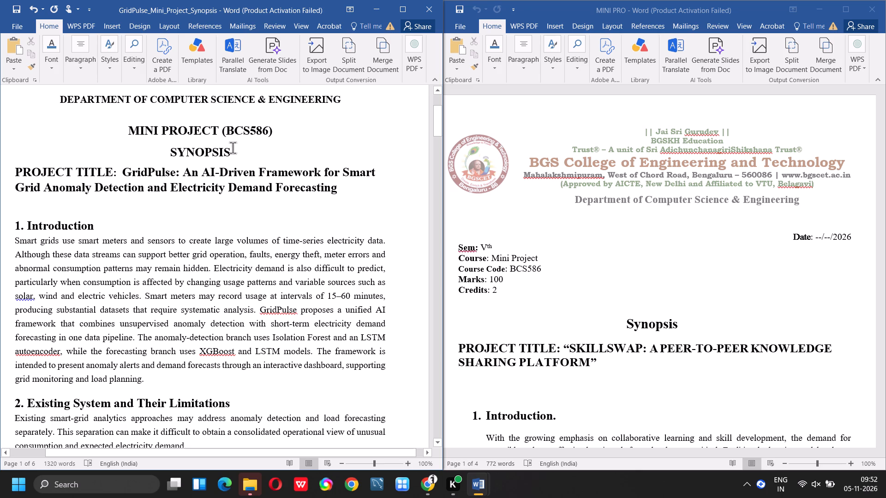
Delete the "MINI PROJECT (BCS586)" and "DEPARTMENT OF COMPUTER SCIENCE & ENGINEERING" lines above the SYNOPSIS heading.
left_click(281, 127)
key("BackSpace")
key("BackSpace")
key("BackSpace")
key("BackSpace")
key("BackSpace")
key("BackSpace")
key("BackSpace")
key("BackSpace")
key("BackSpace")
key("BackSpace")
key("BackSpace")
key("BackSpace")
key("BackSpace")
key("BackSpace")
key("BackSpace")
key("BackSpace")
key("BackSpace")
key("BackSpace")
key("BackSpace")
key("BackSpace")
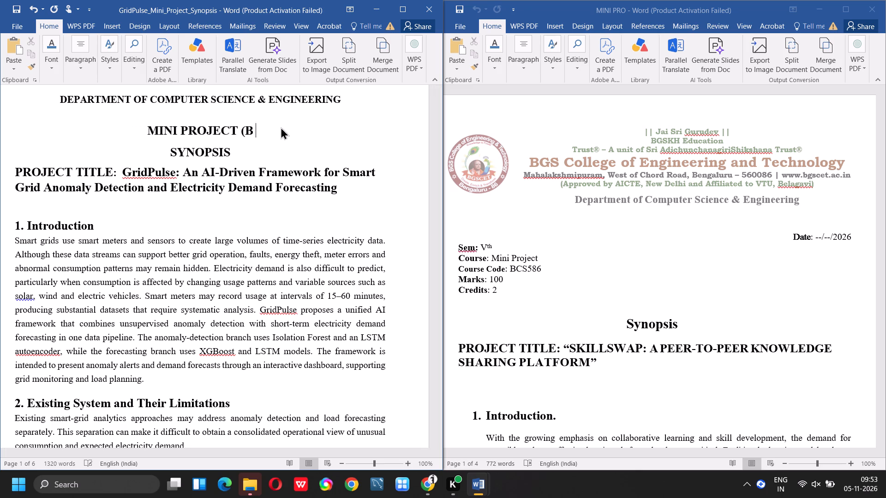
key("BackSpace")
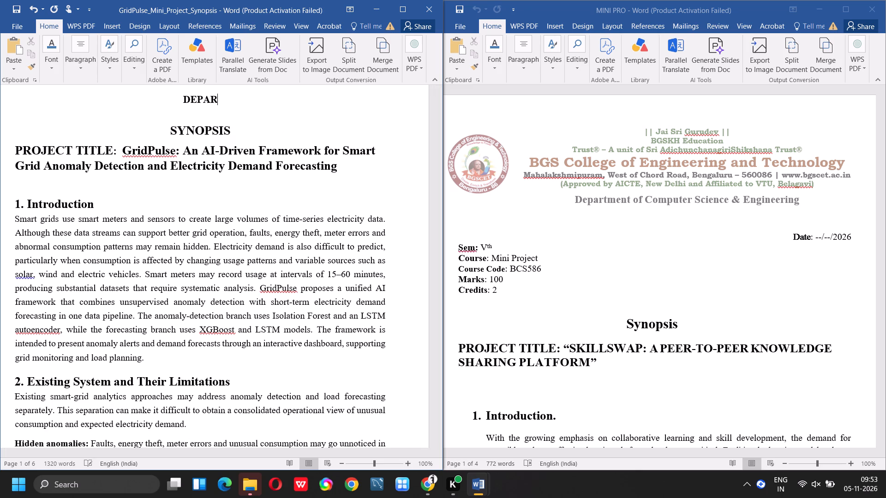
key("BackSpace")
key("BackSpace")
key("BackSpace")
key("BackSpace")
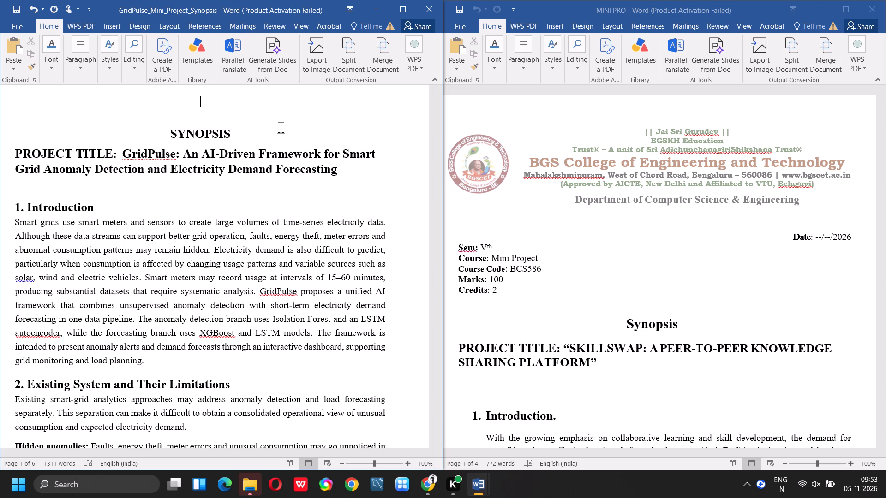
Open the college header of the MINI PRO document for editing.
left_click(560, 130)
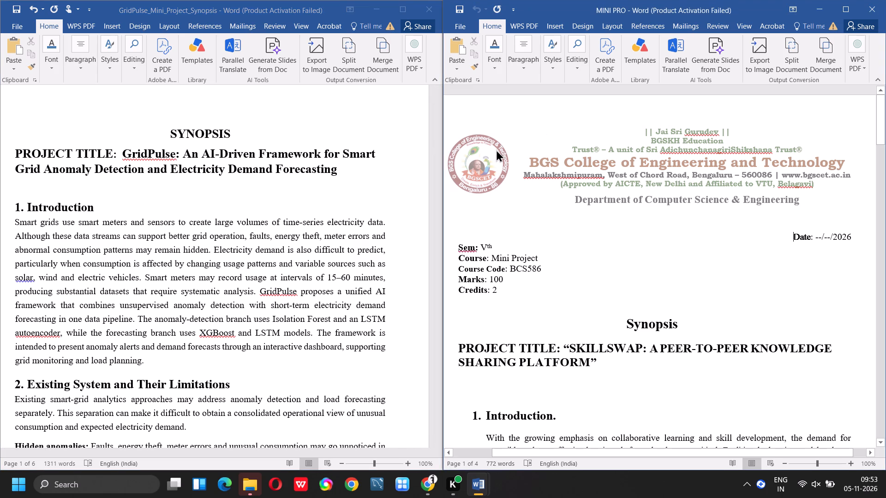
right_click(475, 155)
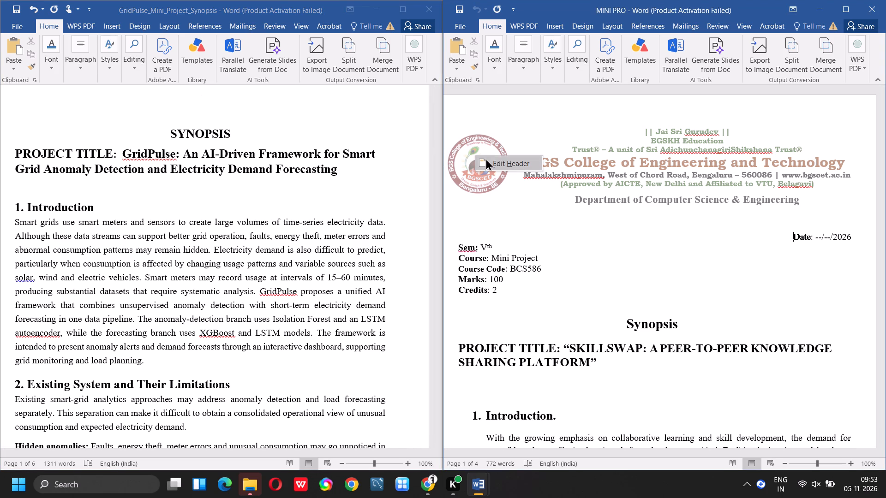
right_click(472, 136)
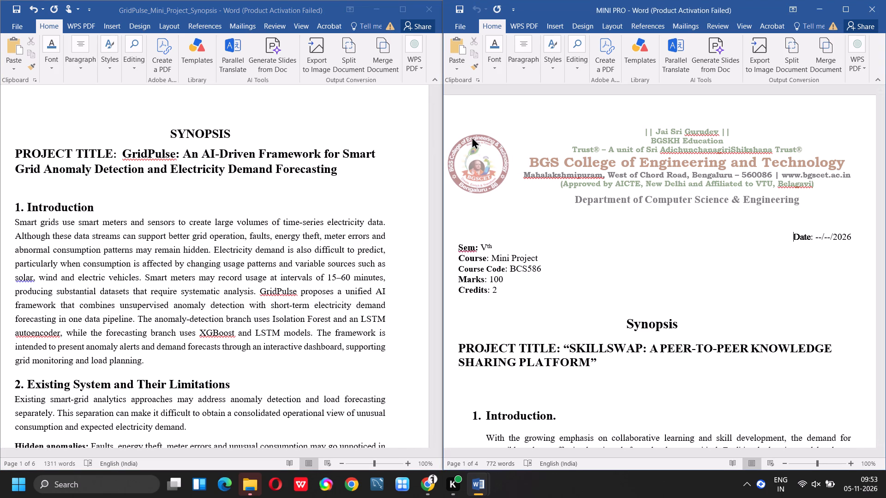
triple_click(567, 162)
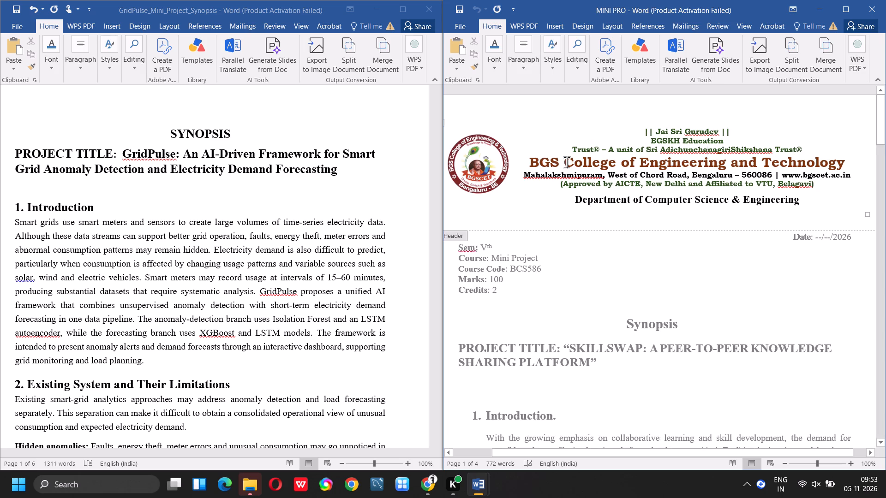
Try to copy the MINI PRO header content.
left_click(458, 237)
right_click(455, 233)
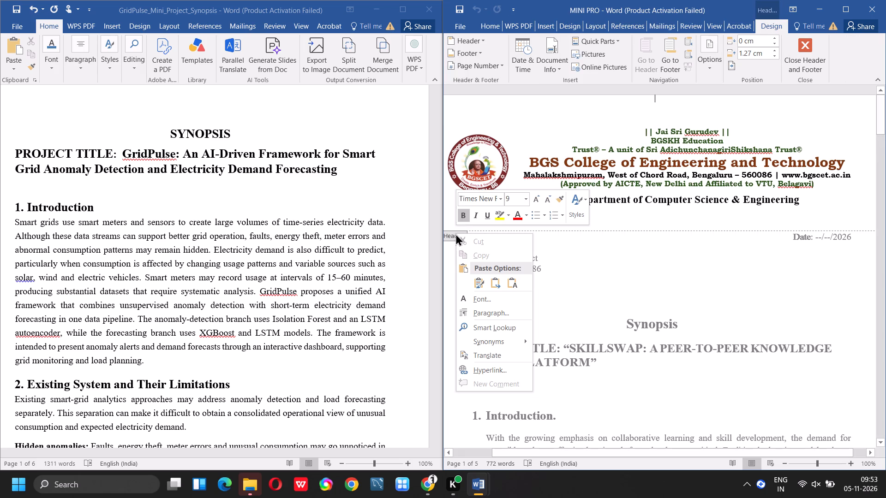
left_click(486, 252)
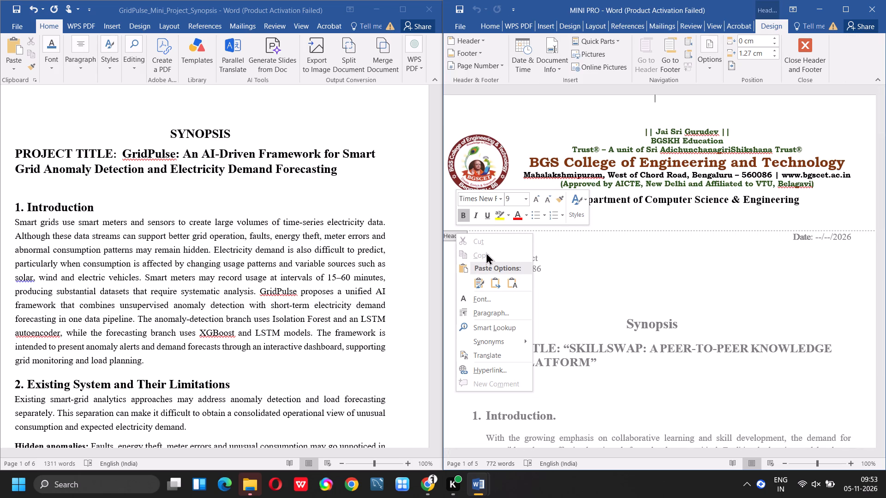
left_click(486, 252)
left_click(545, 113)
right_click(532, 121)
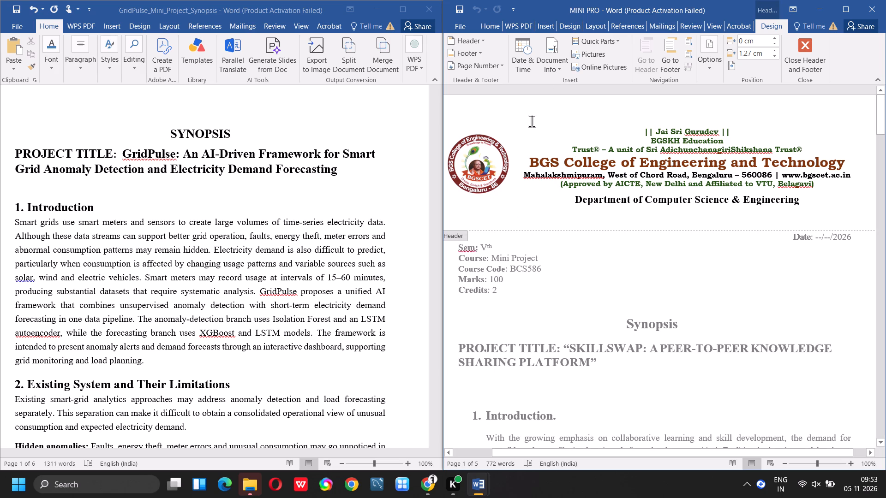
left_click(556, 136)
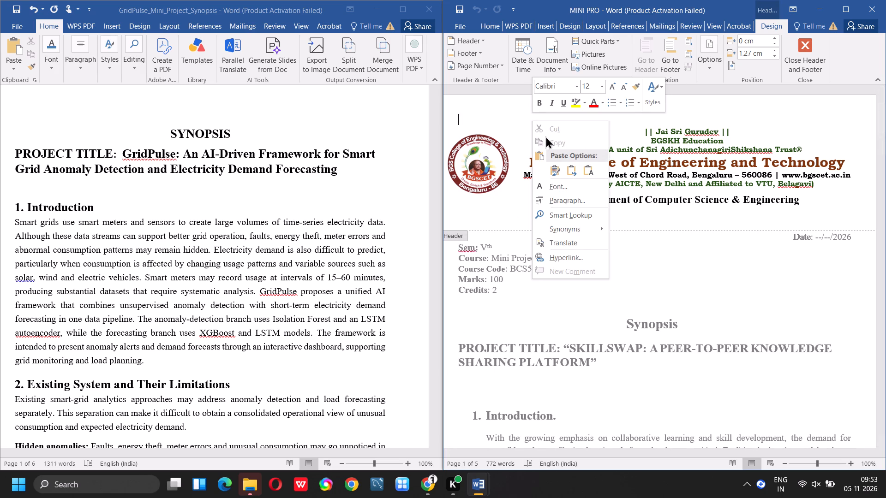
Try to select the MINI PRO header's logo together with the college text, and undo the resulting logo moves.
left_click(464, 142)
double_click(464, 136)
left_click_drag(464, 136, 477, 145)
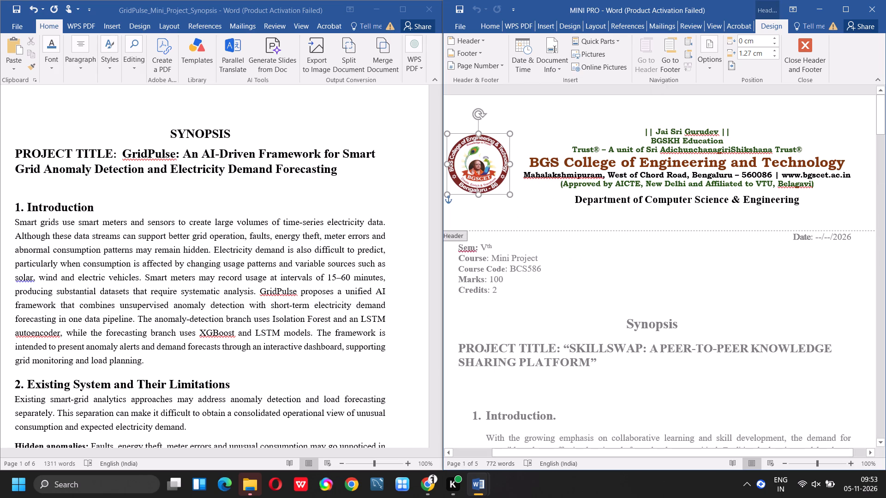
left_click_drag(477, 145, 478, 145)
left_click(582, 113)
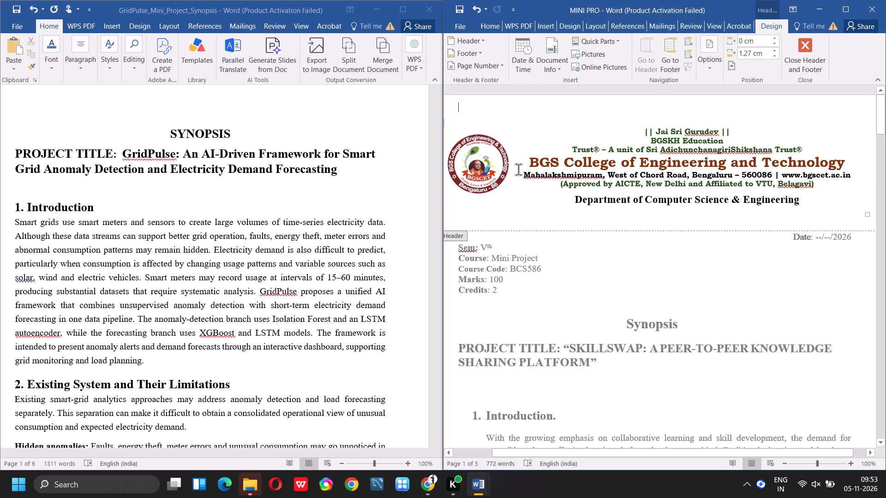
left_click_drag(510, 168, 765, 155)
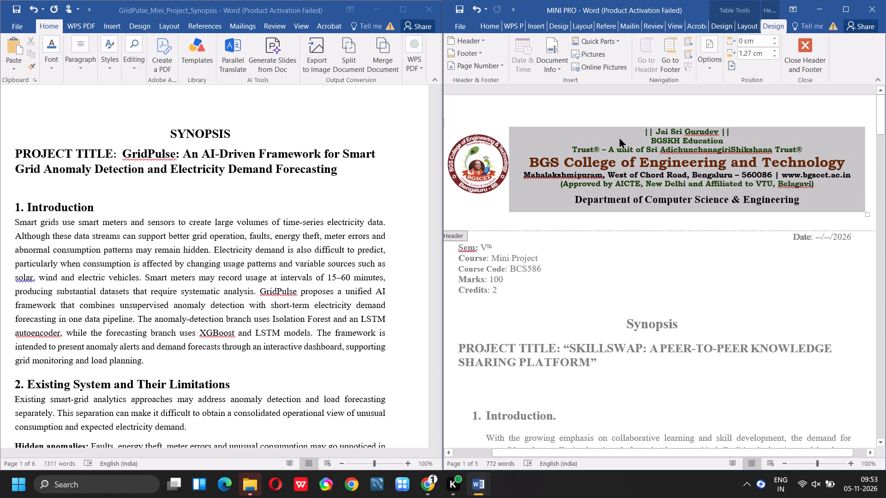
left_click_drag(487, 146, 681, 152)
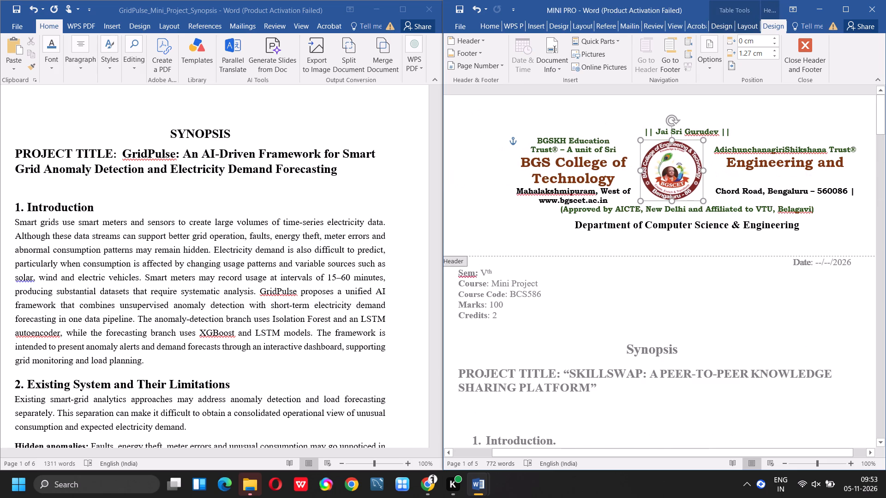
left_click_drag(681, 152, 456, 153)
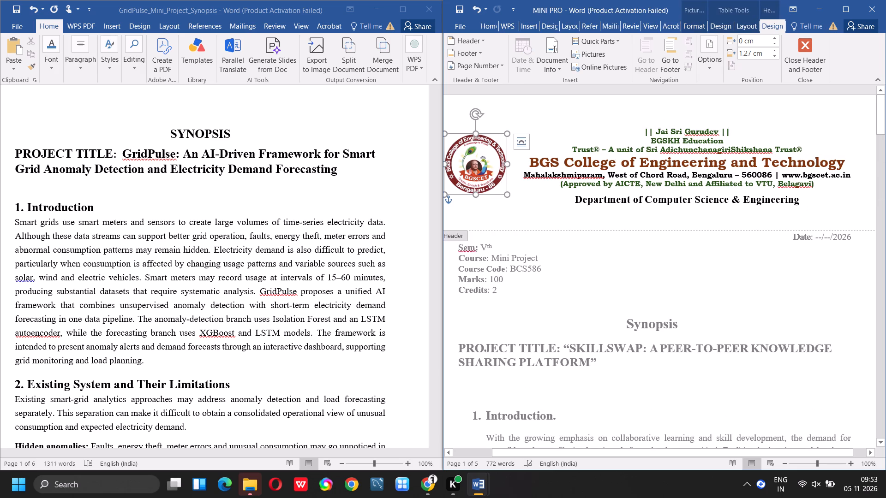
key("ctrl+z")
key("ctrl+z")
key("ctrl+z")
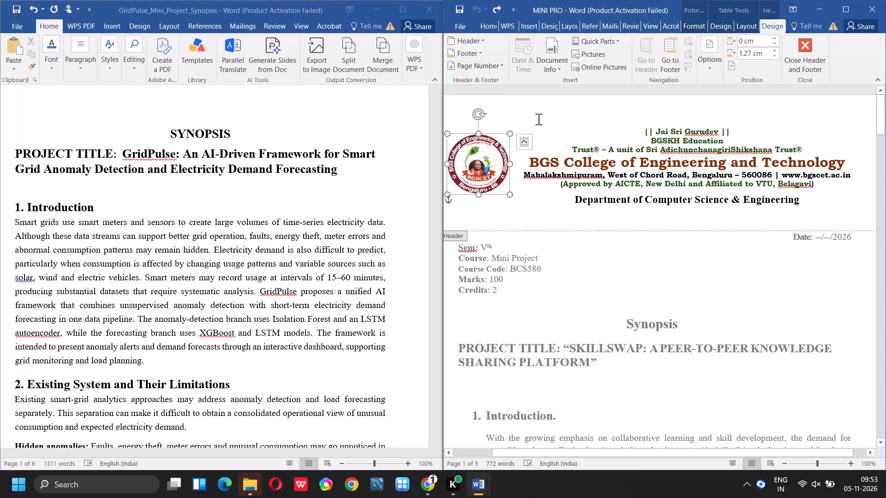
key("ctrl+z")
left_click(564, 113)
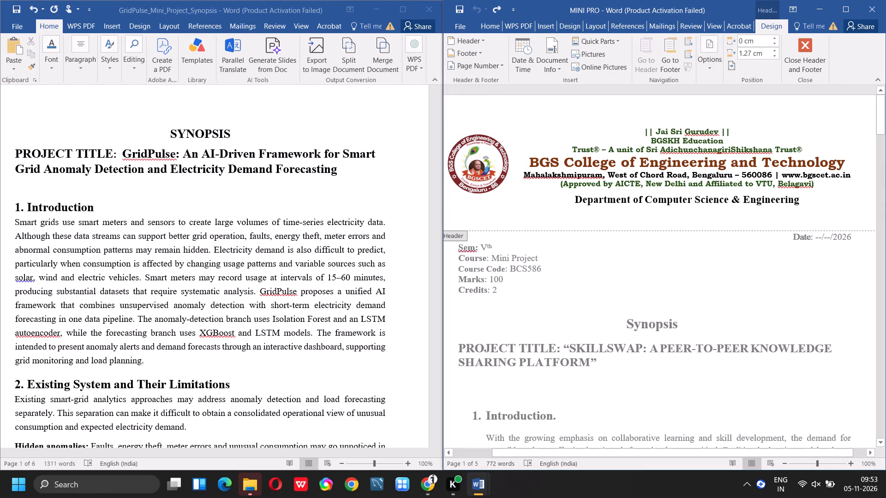
Copy the whole MINI PRO header block, including logo and college details, and paste it above the SYNOPSIS heading in the GridPulse document.
left_click_drag(459, 114, 676, 241)
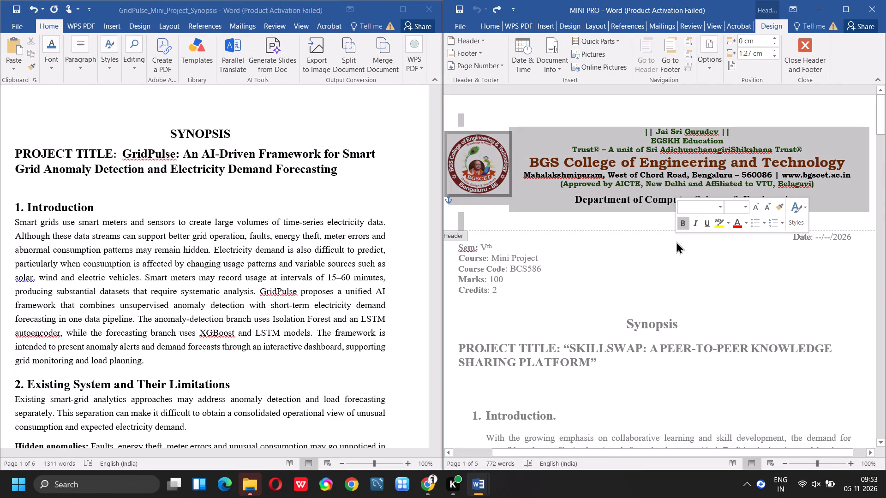
key("ctrl+c")
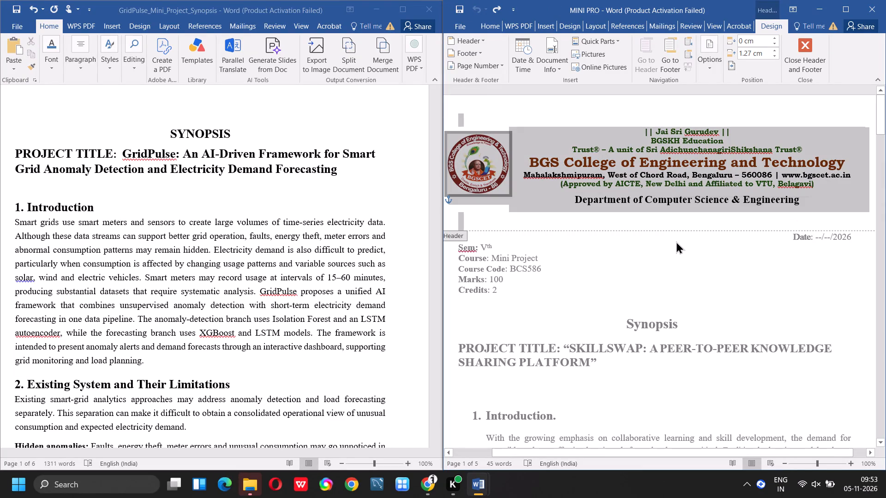
left_click(101, 94)
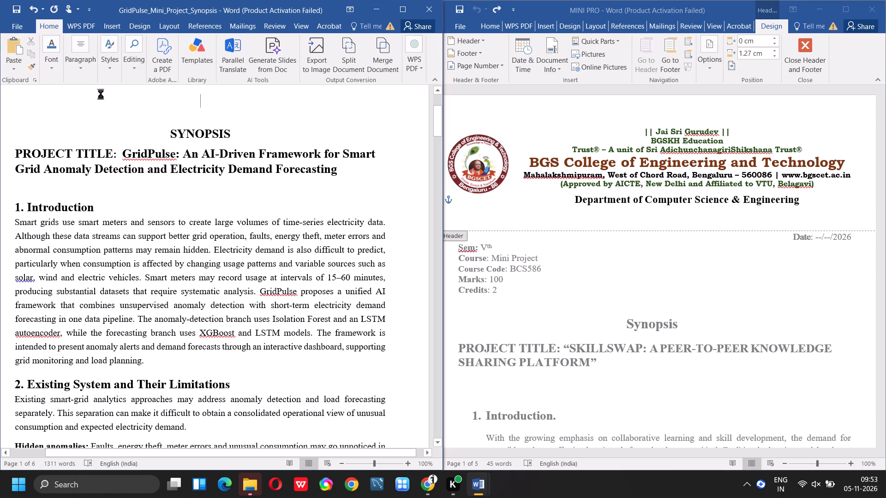
key("ctrl+v")
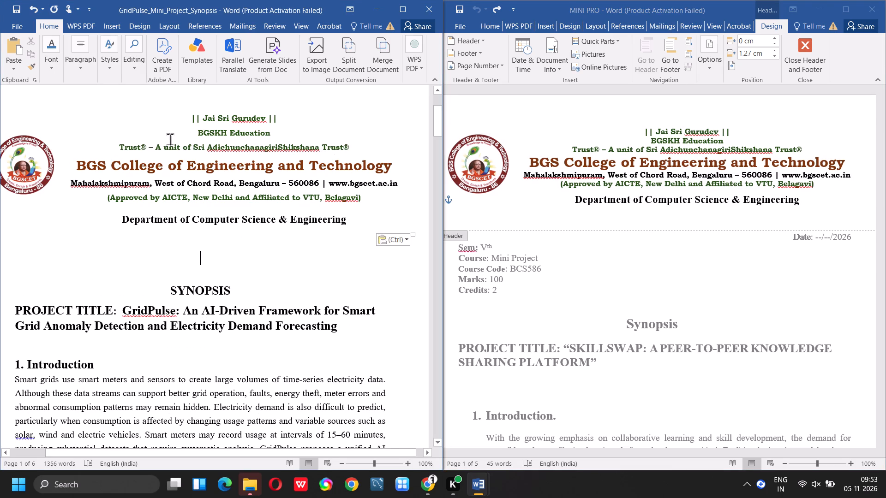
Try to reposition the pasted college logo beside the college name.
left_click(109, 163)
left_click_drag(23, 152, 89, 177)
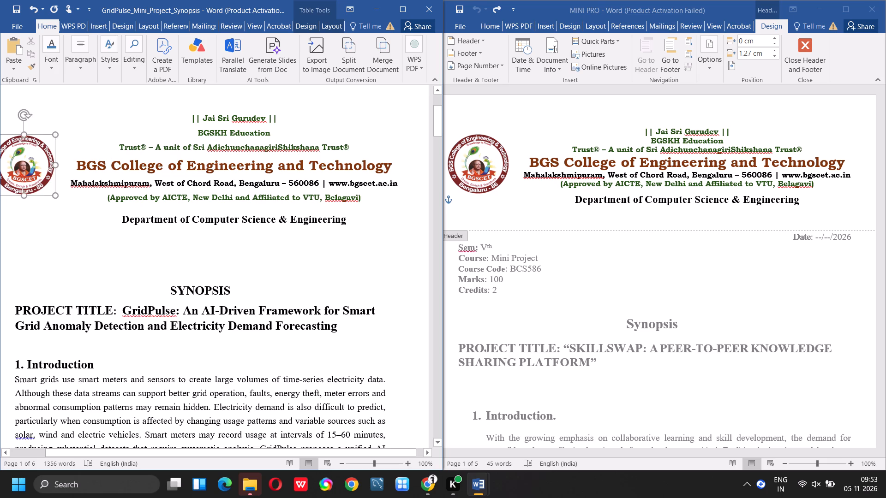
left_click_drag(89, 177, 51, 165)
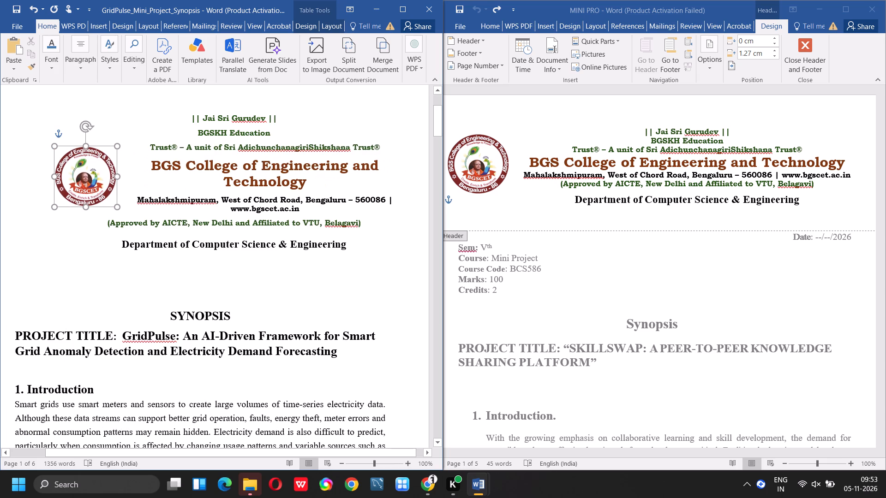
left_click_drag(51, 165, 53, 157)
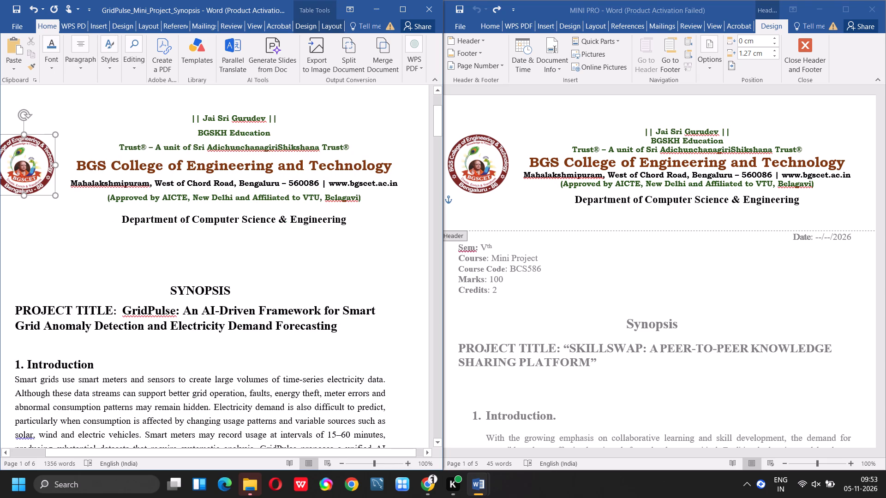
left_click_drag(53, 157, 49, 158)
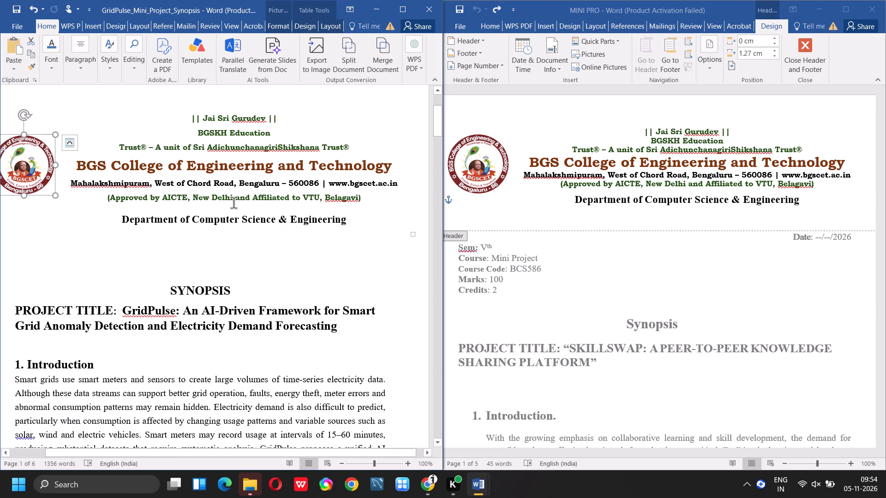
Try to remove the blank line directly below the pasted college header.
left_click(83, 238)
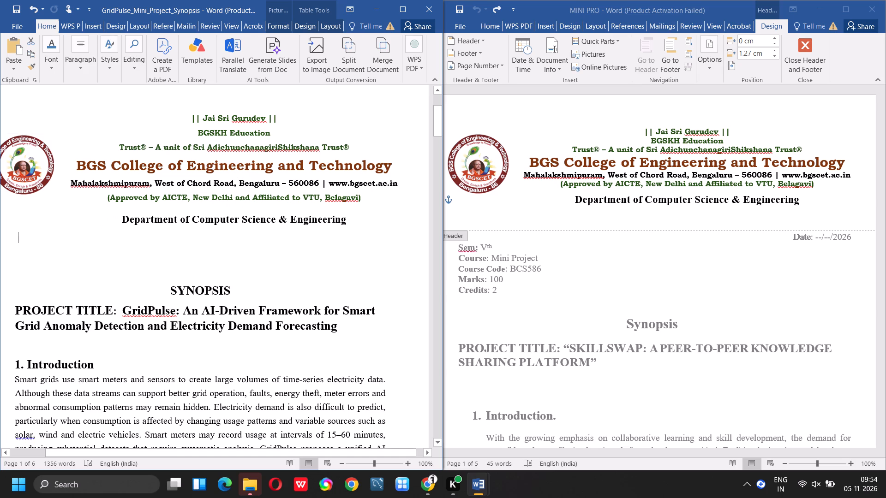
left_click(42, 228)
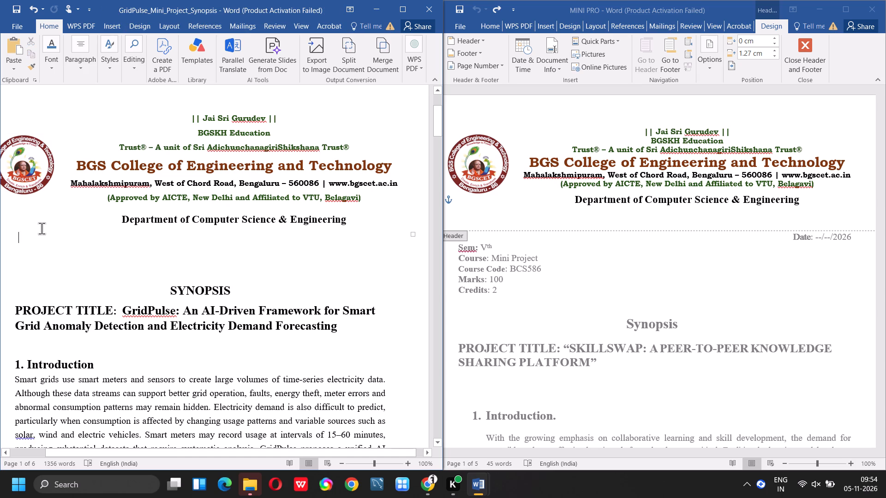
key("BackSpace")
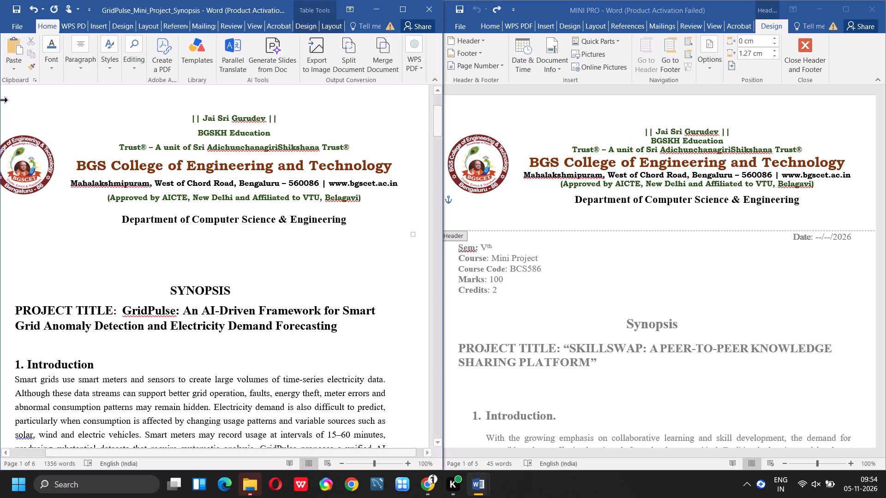
Centre-align the pasted college header block, including the empty line above it, after trying other alignments.
left_click(4, 98)
left_click_drag(4, 98, 251, 195)
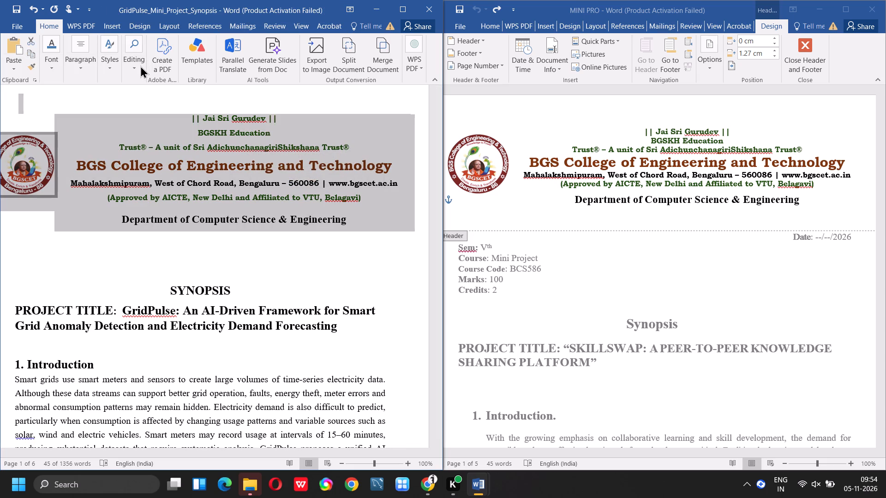
left_click(77, 47)
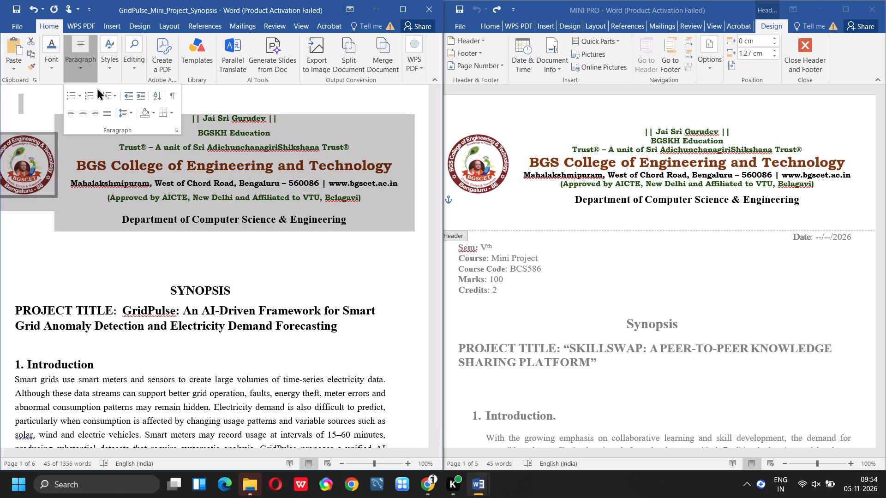
left_click(110, 118)
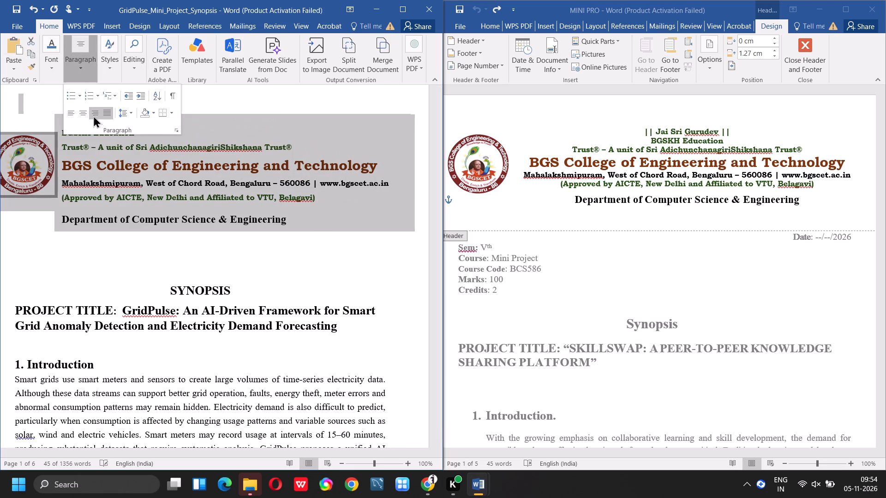
left_click(93, 115)
left_click(83, 111)
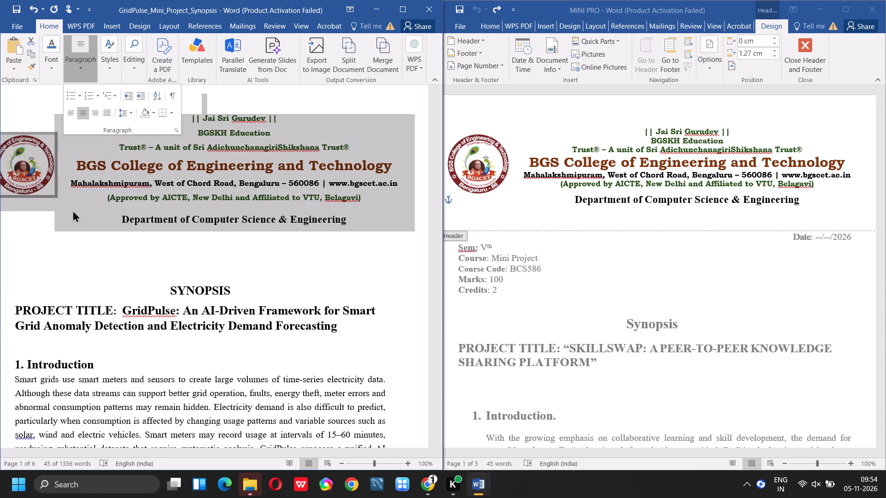
left_click(88, 237)
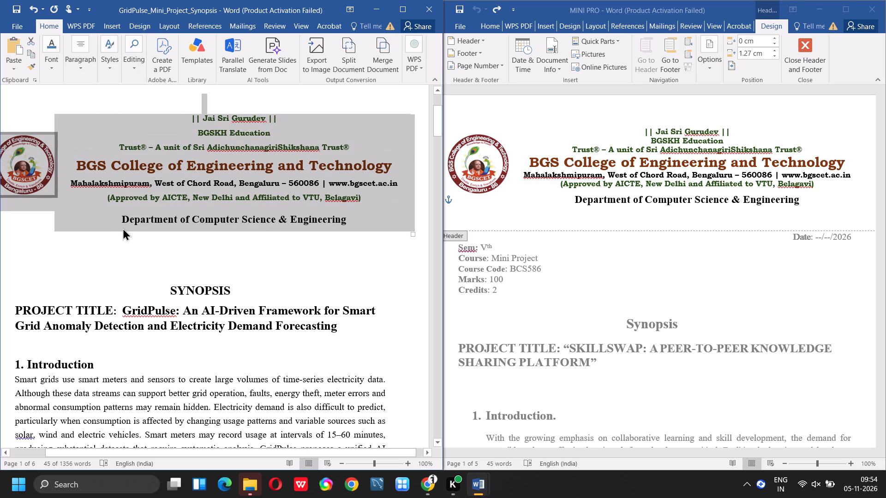
left_click(122, 254)
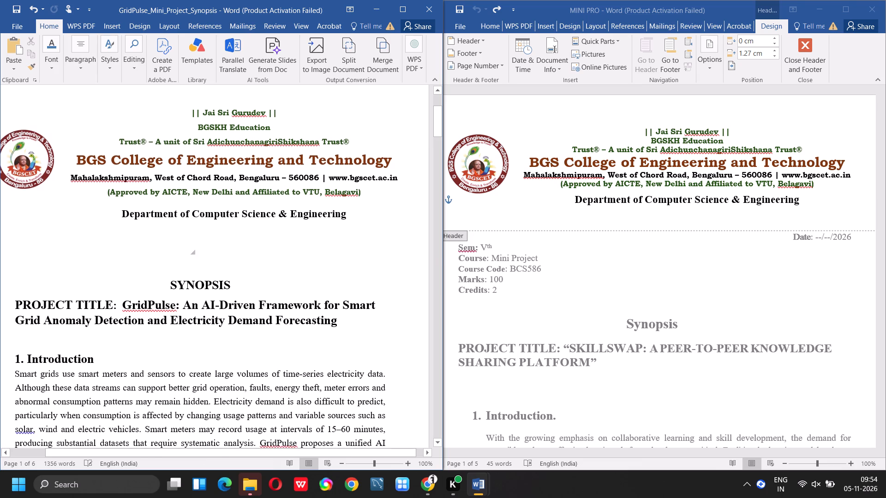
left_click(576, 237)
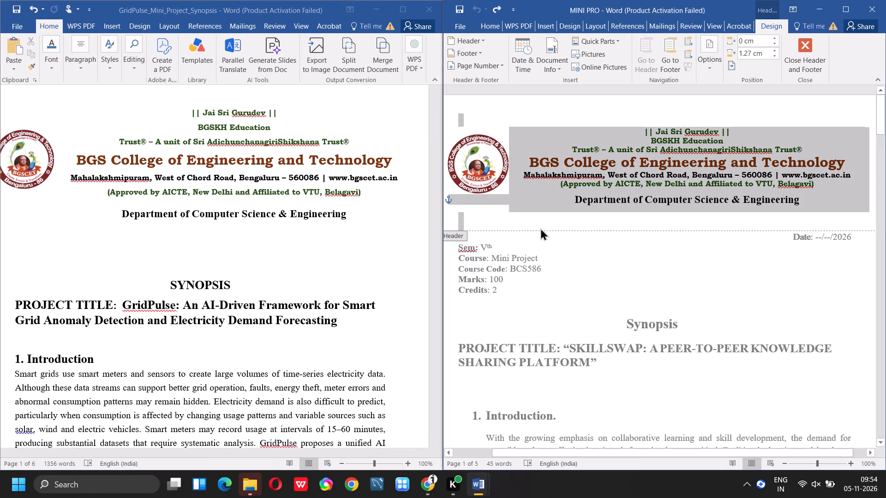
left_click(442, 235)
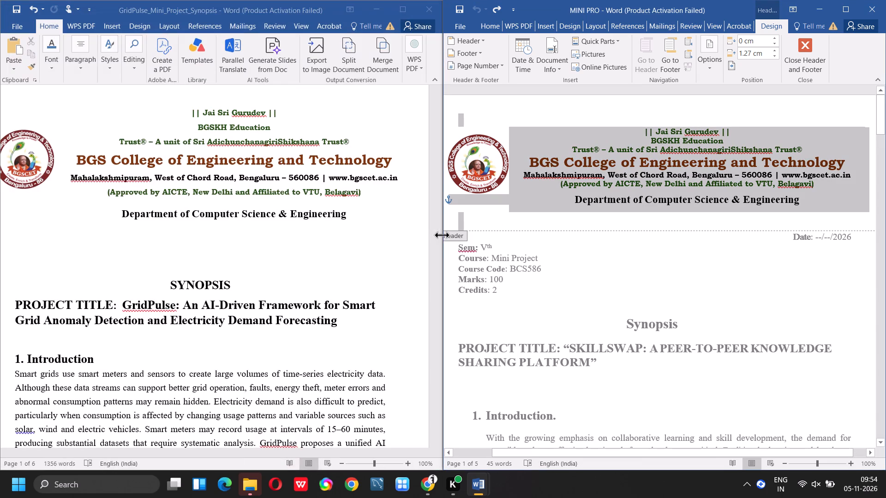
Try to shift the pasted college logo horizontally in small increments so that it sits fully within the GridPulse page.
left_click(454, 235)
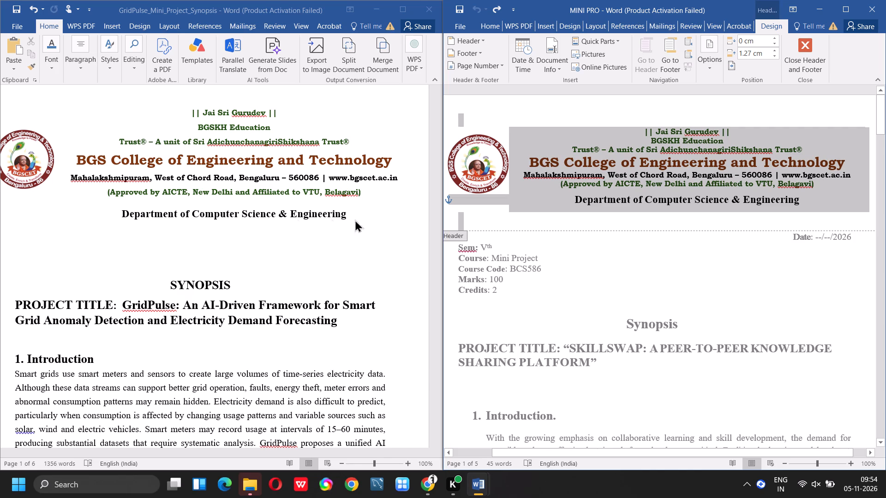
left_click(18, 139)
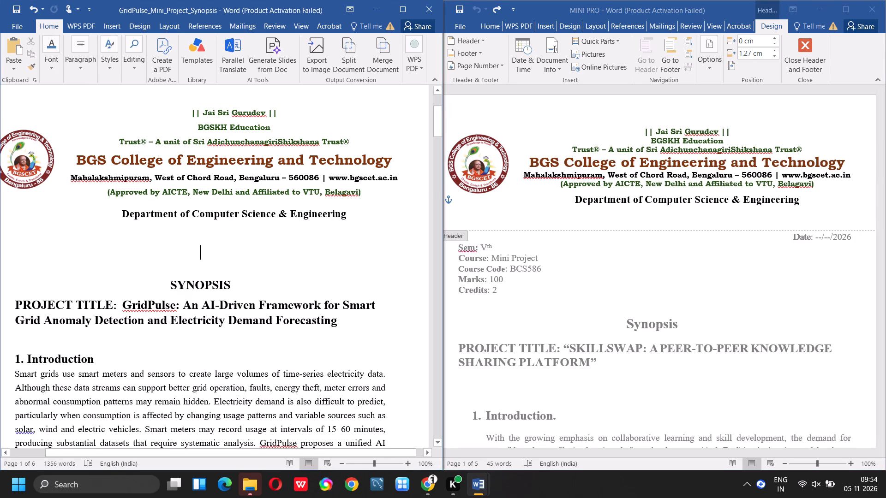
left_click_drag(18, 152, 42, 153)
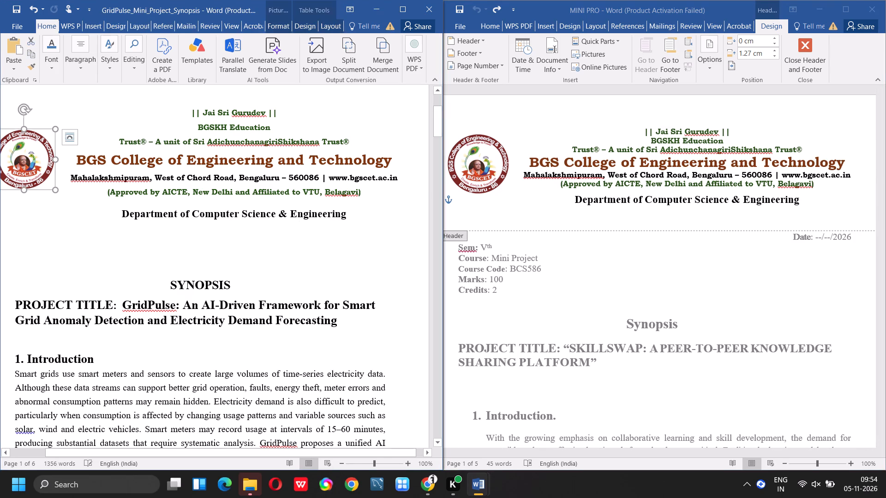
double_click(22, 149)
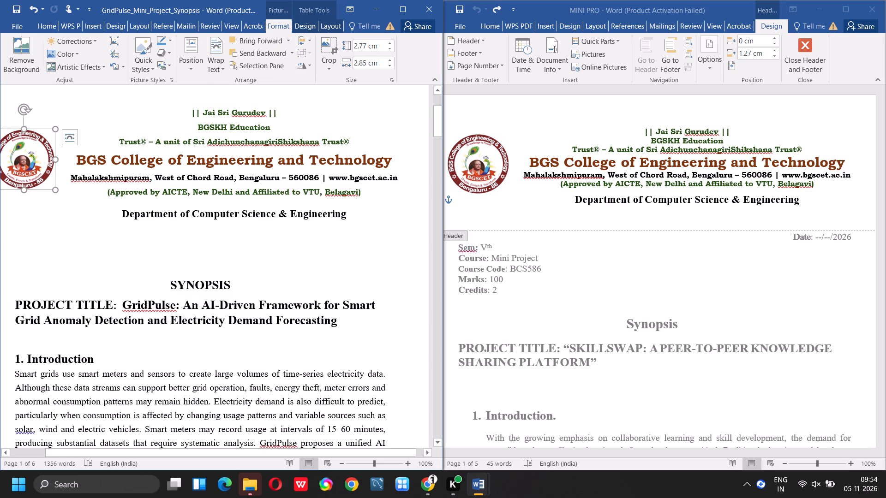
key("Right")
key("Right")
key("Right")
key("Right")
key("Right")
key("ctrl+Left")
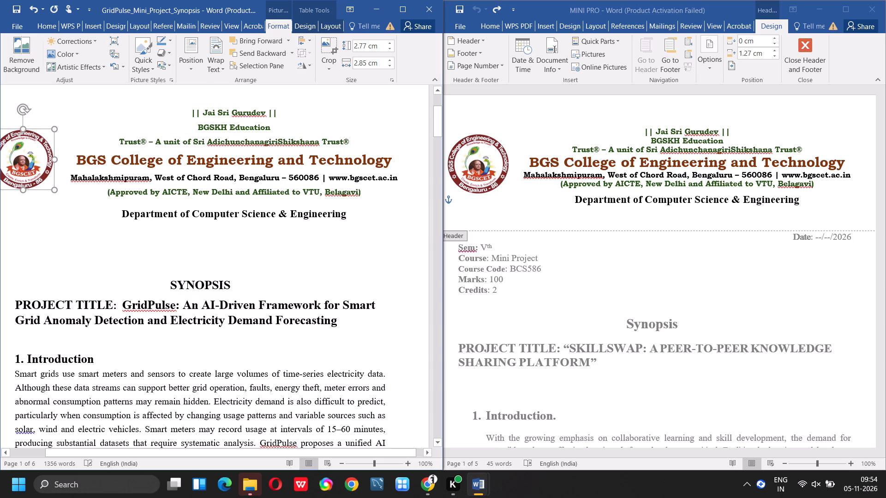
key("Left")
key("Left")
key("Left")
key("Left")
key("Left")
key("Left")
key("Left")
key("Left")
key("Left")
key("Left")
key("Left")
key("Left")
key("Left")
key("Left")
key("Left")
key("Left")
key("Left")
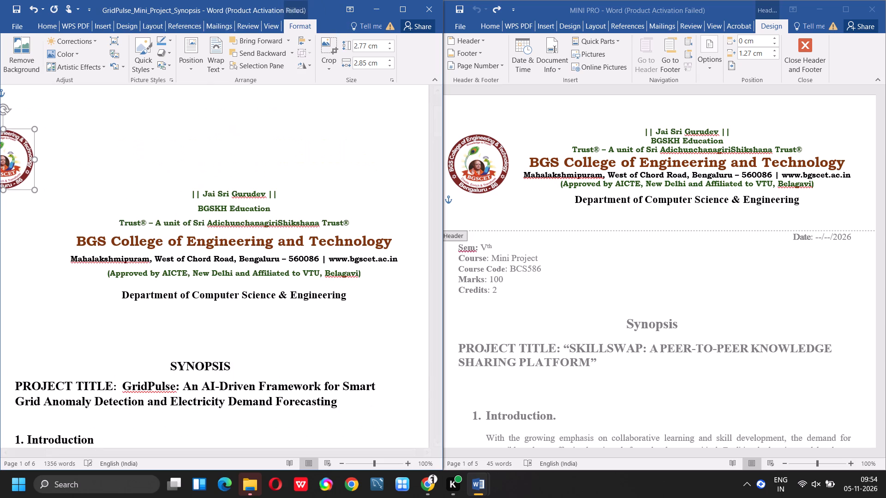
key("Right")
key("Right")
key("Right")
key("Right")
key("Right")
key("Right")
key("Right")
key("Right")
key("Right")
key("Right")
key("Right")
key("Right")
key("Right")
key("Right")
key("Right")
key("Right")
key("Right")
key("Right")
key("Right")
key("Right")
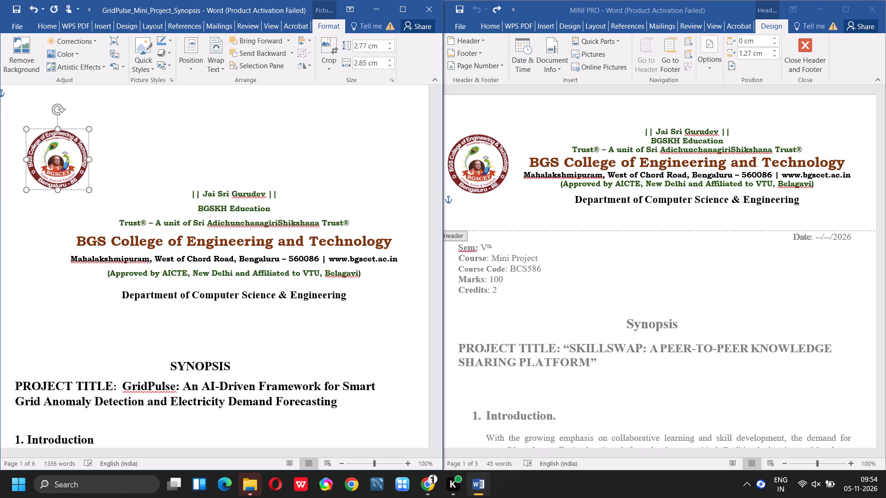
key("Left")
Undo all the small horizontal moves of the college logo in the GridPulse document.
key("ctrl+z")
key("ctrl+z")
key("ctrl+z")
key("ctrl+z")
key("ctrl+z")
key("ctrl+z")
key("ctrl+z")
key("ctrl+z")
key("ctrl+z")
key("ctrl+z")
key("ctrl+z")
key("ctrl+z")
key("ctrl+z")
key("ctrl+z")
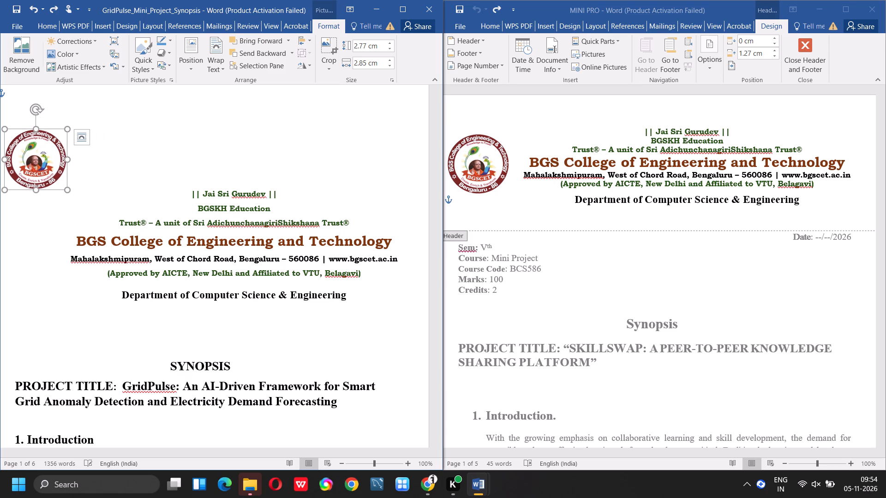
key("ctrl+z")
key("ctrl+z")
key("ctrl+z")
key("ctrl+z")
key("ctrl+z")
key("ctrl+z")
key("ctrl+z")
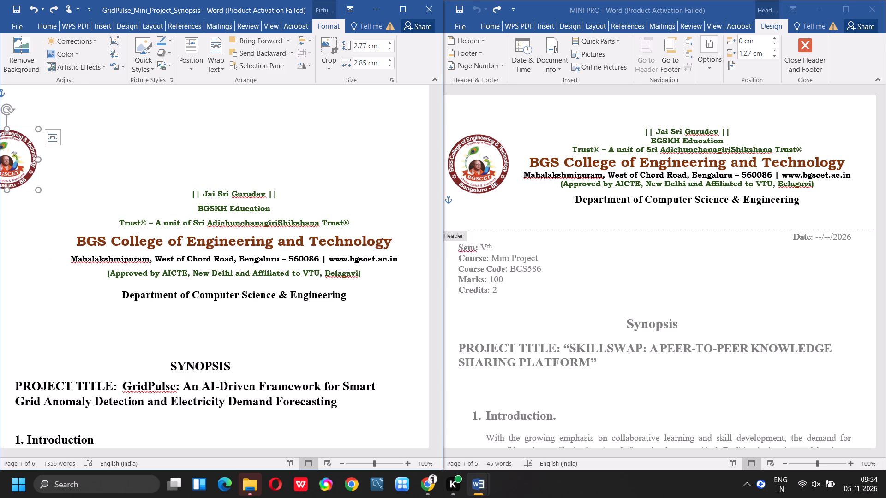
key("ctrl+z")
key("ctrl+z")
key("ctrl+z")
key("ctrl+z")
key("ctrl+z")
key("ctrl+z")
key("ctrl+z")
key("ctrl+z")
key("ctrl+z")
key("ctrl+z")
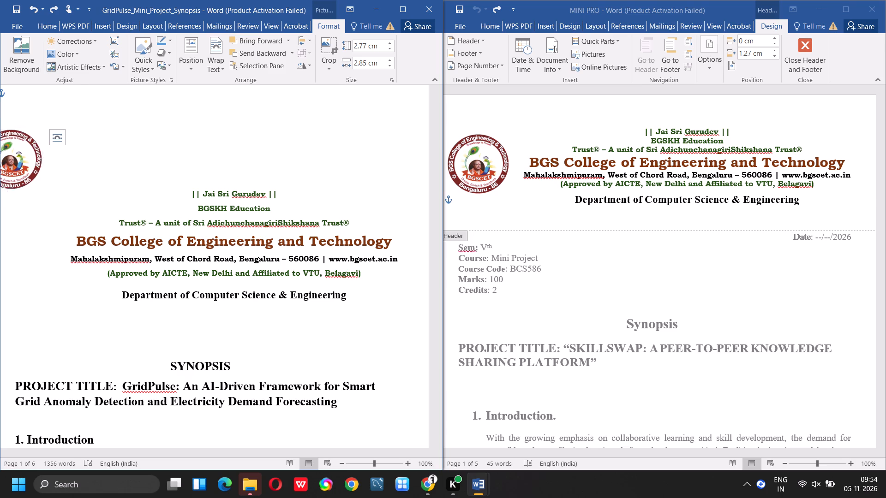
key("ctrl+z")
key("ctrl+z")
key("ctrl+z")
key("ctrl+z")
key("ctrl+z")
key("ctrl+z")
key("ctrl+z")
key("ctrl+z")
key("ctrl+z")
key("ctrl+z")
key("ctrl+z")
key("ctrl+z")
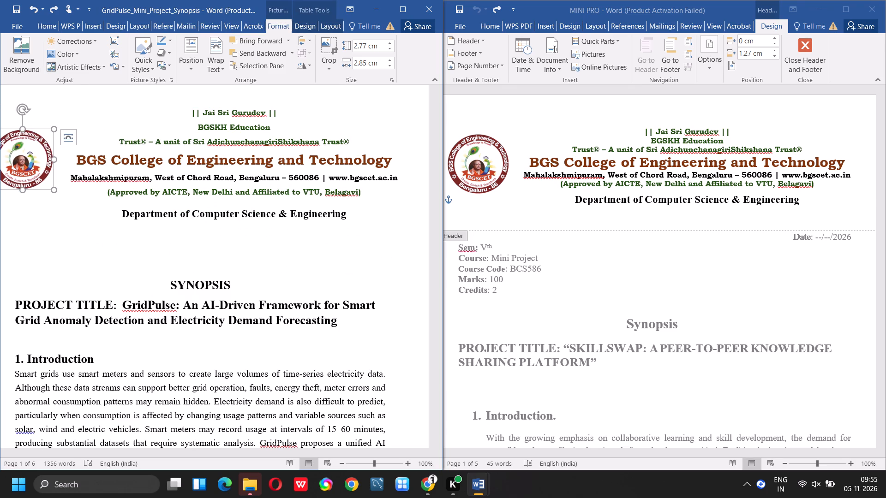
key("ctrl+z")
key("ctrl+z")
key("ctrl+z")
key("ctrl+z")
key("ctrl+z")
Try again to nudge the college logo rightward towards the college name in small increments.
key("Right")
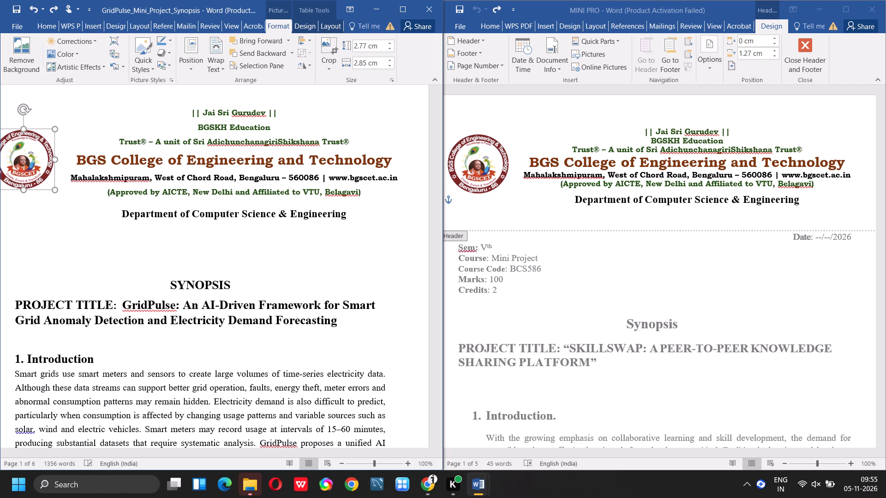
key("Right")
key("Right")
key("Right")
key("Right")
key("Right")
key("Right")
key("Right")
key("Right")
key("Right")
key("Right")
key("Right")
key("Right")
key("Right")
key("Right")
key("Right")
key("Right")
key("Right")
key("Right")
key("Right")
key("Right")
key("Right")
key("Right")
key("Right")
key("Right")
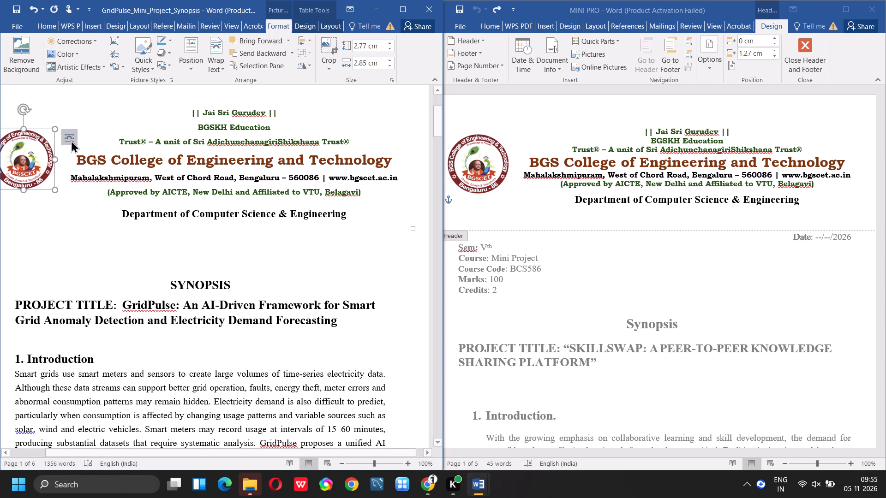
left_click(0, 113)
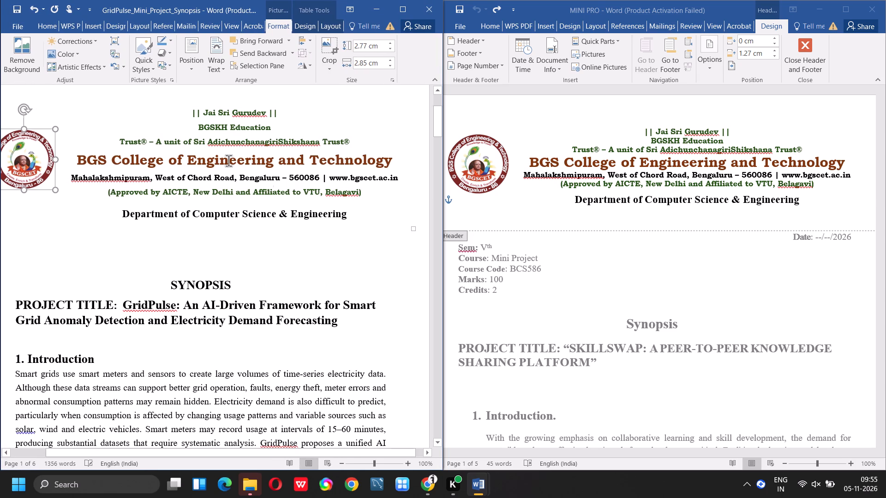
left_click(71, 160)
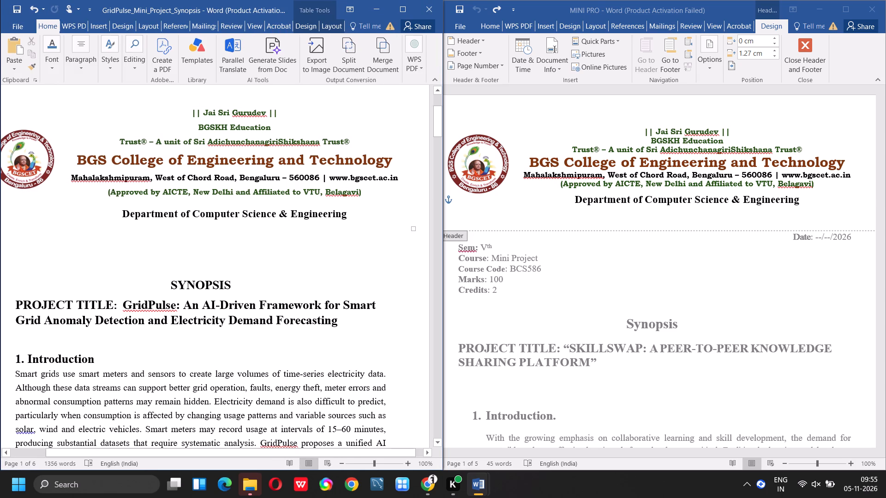
Increase the paragraph indent of the whole pasted college header block, including the blank line above it, by four levels.
left_click_drag(61, 107, 213, 171)
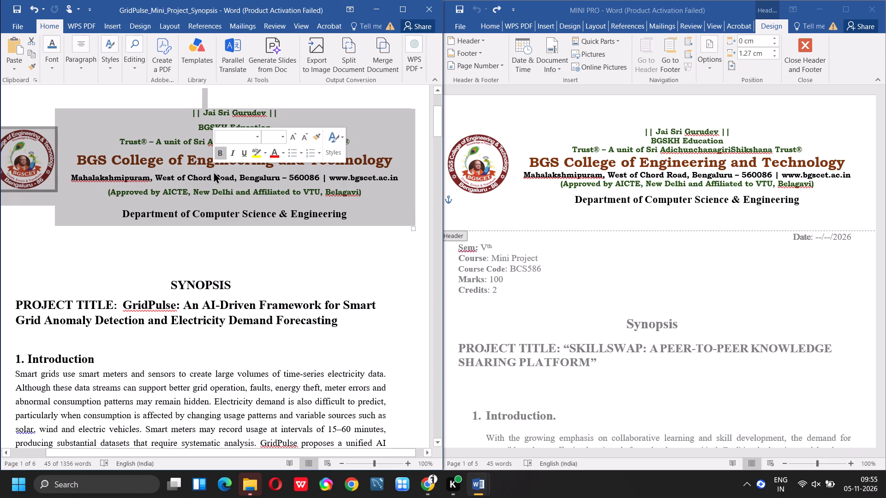
left_click(78, 41)
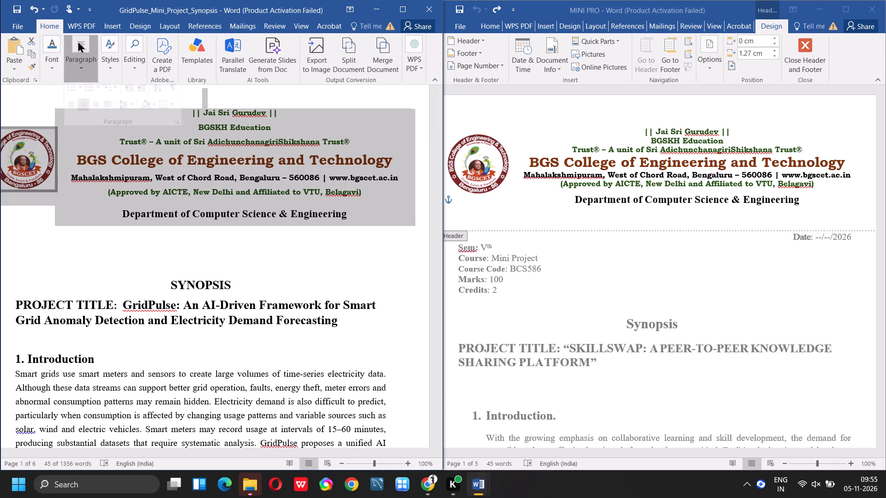
left_click(143, 91)
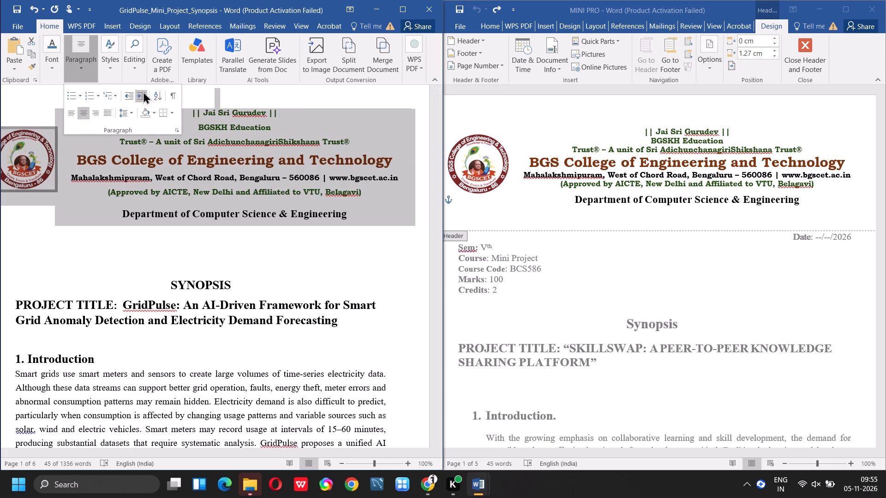
left_click(143, 91)
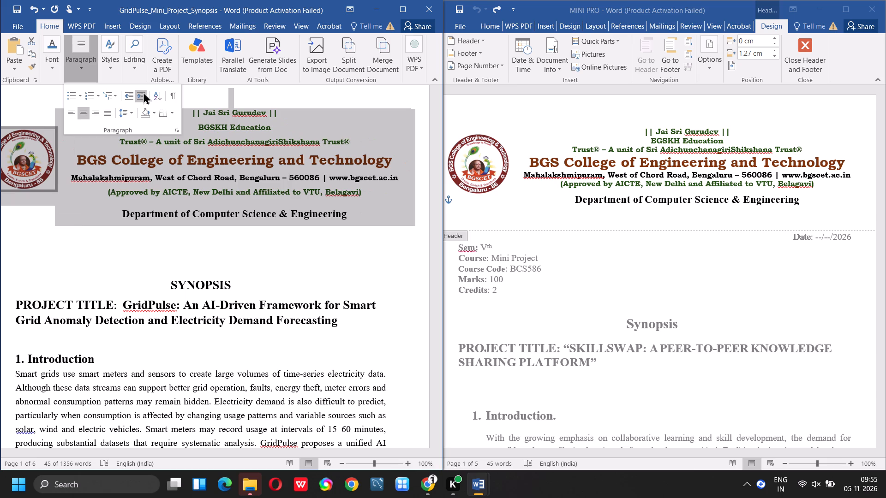
left_click(143, 92)
left_click(143, 92)
left_click(54, 46)
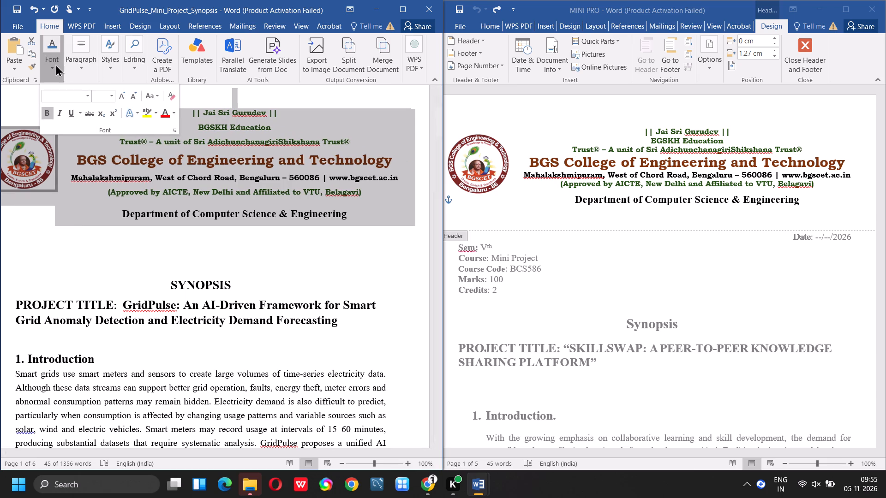
left_click(52, 67)
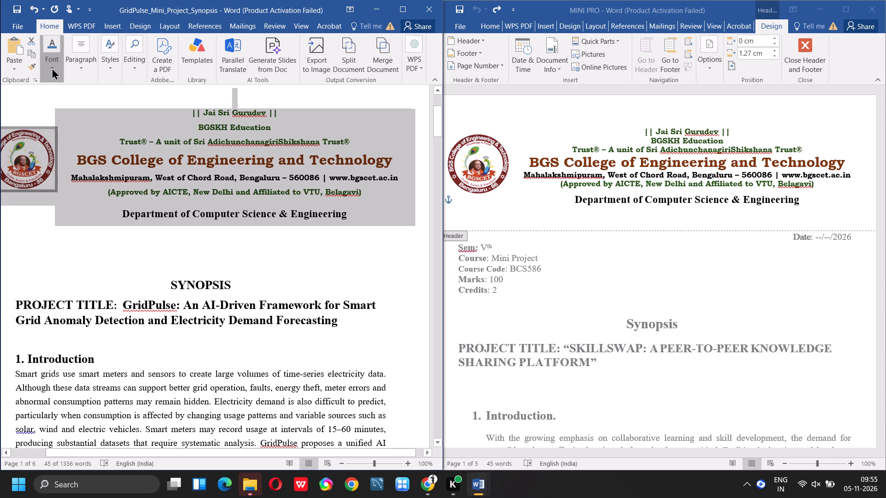
double_click(306, 252)
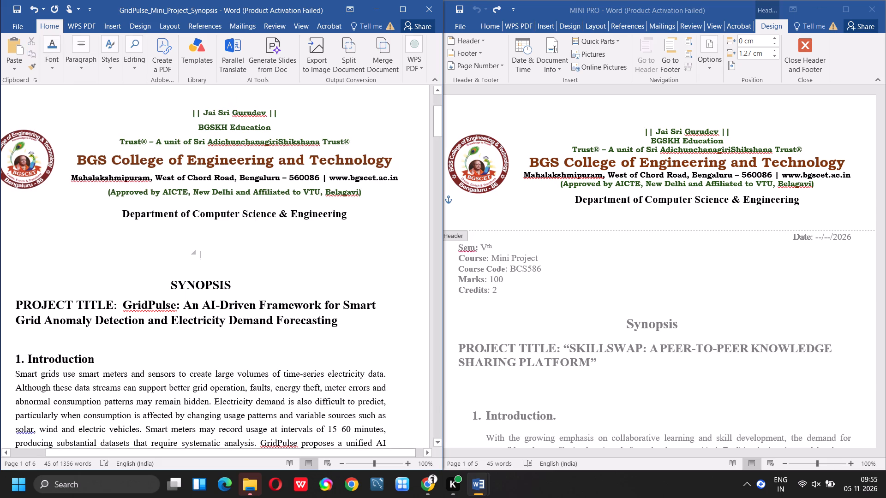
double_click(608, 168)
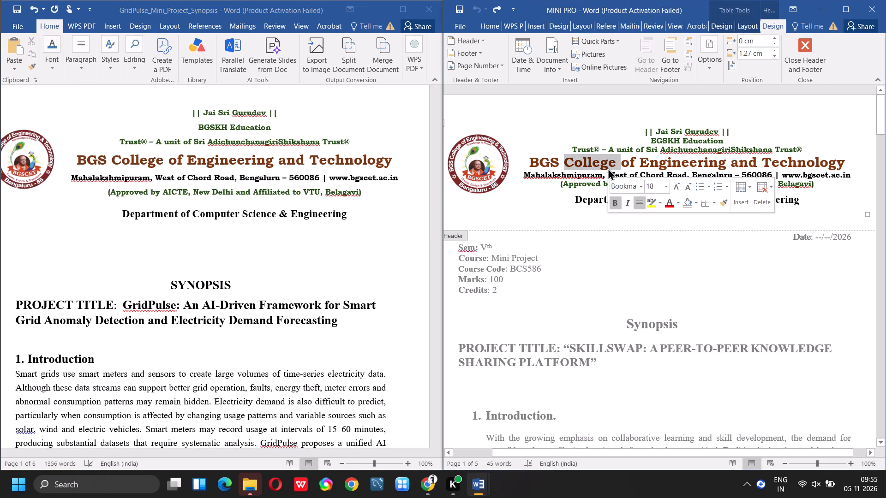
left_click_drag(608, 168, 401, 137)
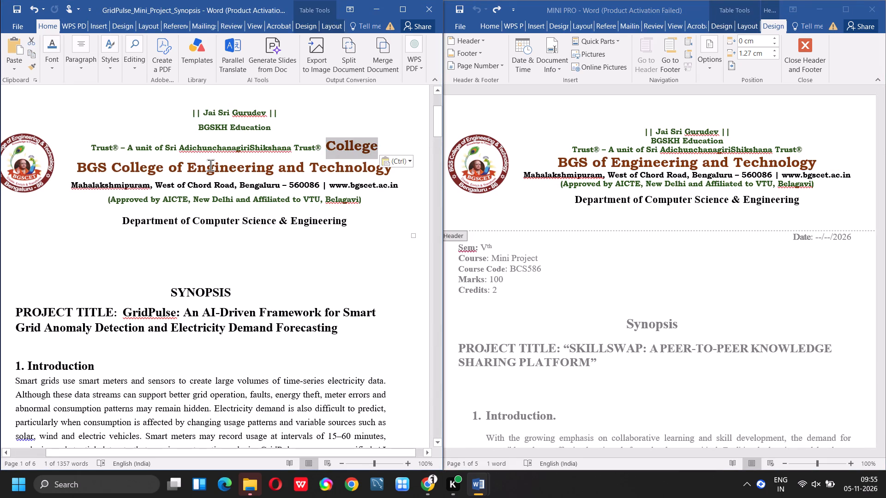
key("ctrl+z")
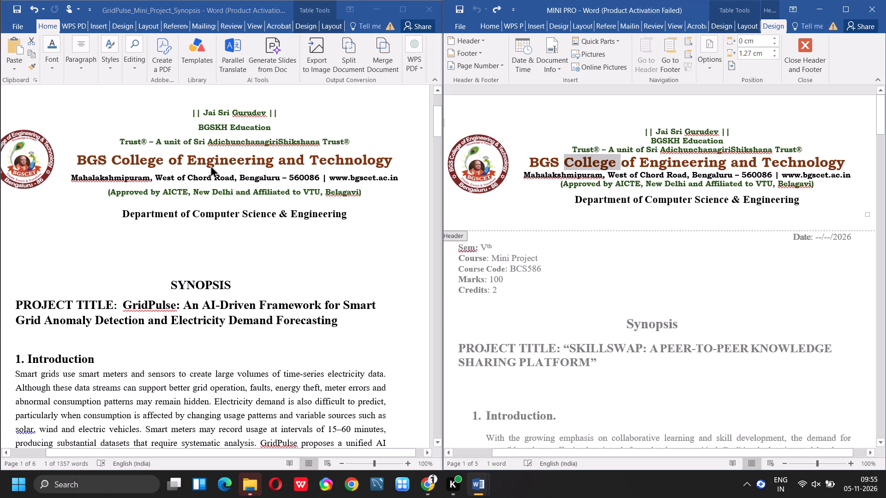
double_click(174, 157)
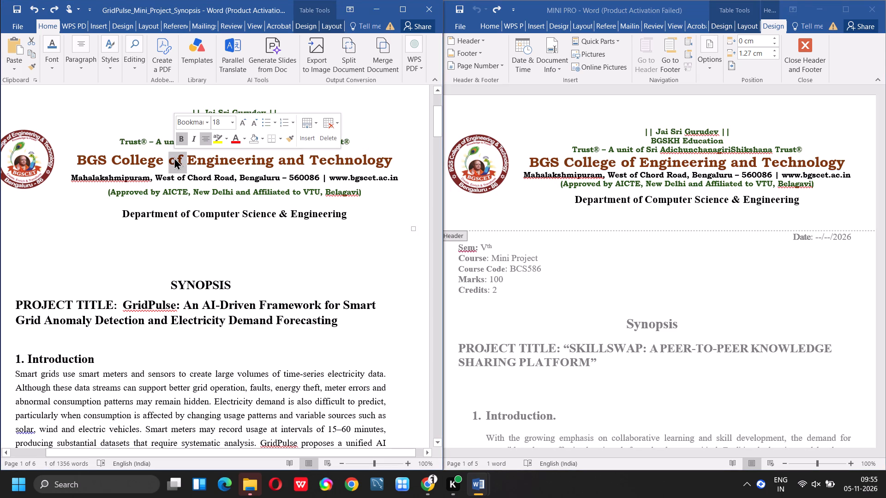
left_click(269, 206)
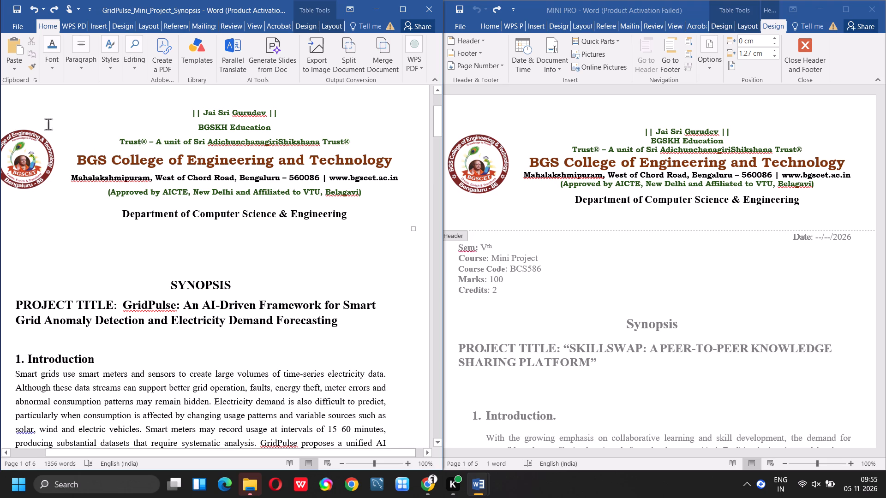
Try the square, tight, through and other text-wrapping options on the pasted college logo, and set it in line with text.
left_click(26, 142)
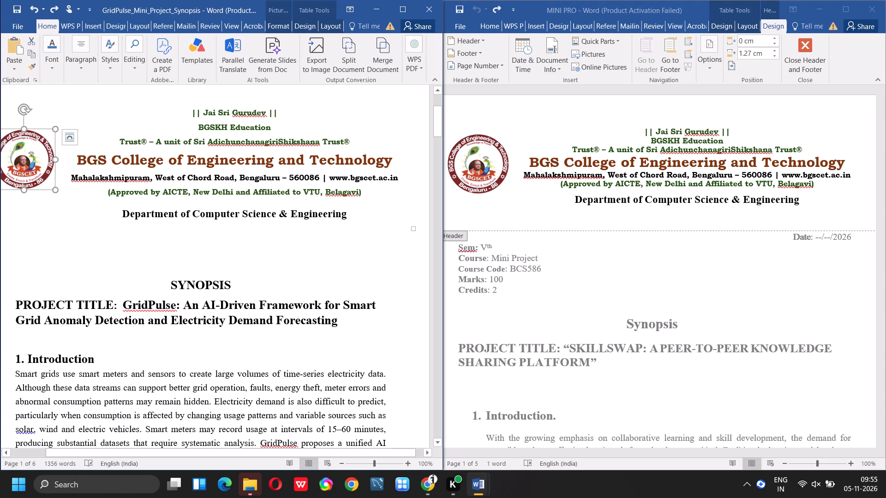
left_click(66, 140)
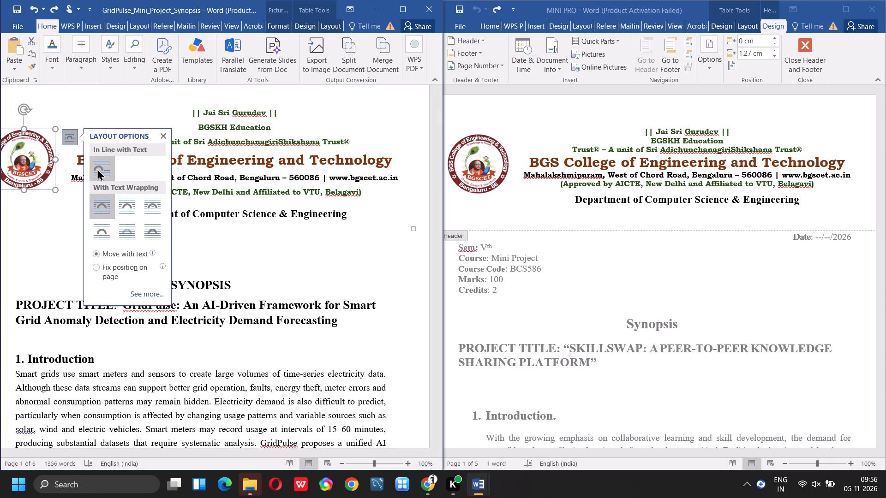
left_click(127, 201)
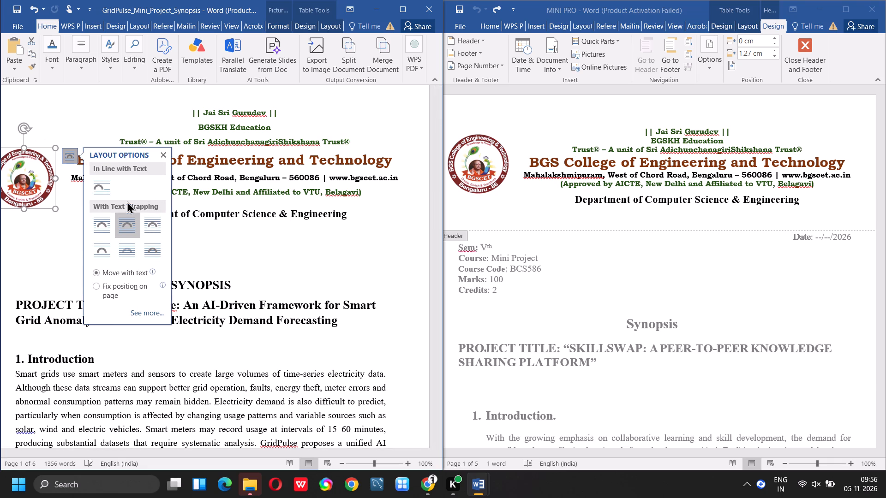
left_click(146, 219)
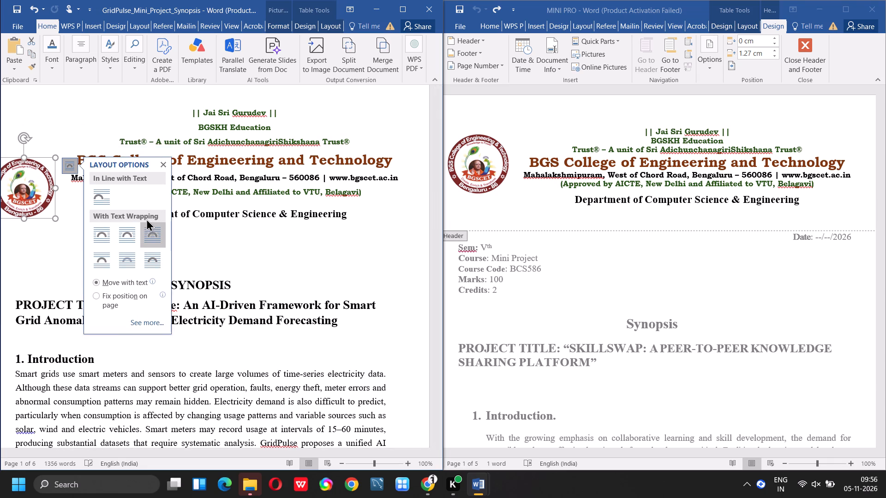
left_click(96, 235)
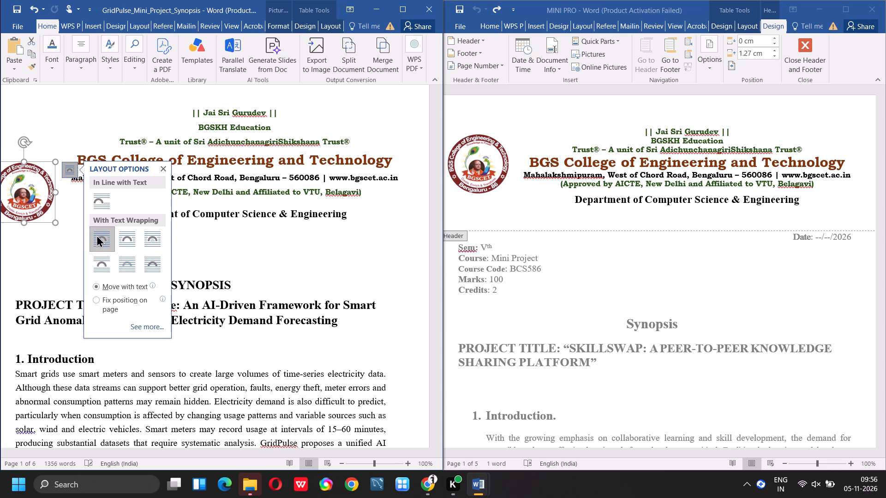
left_click(108, 258)
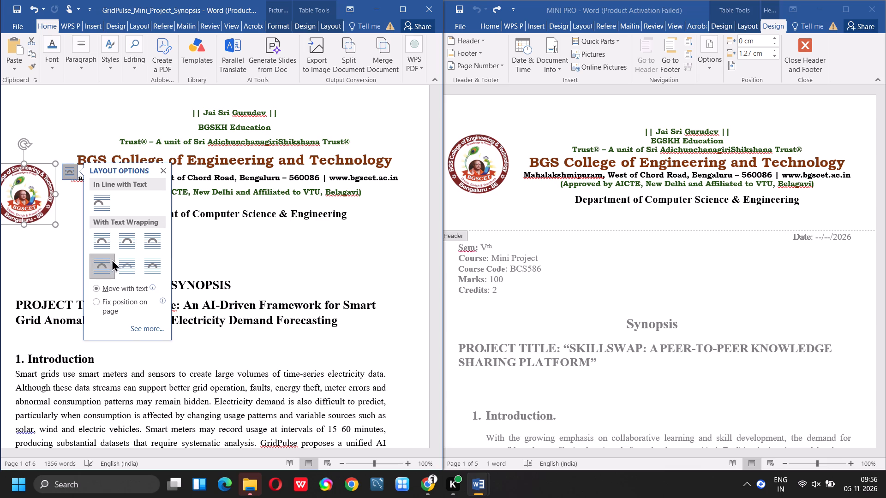
left_click(121, 261)
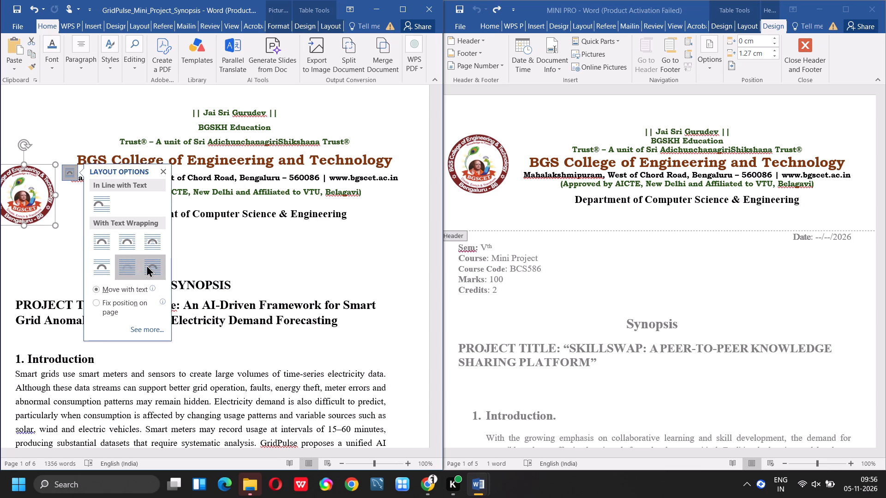
left_click(146, 265)
left_click(97, 203)
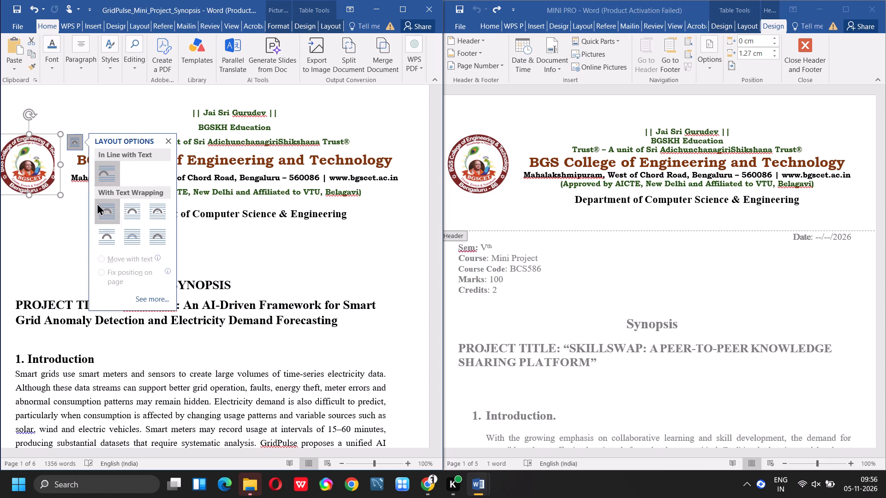
left_click(151, 256)
left_click(142, 269)
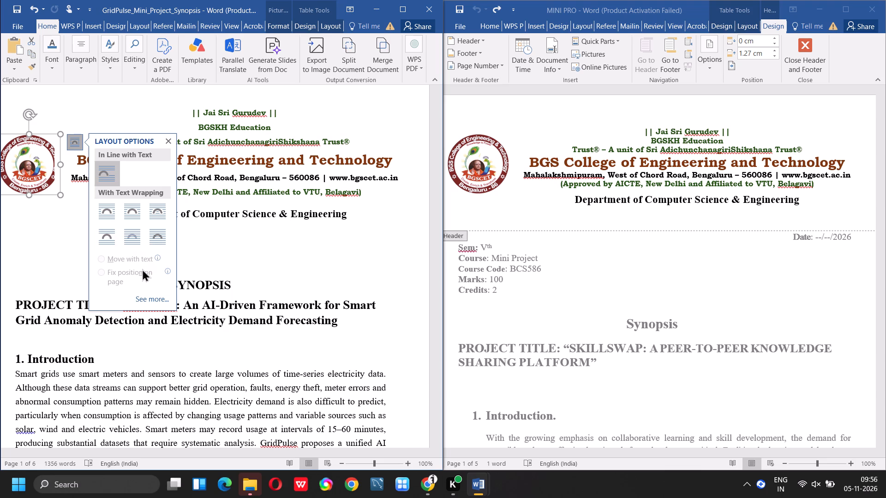
left_click(142, 269)
left_click(106, 279)
left_click(54, 230)
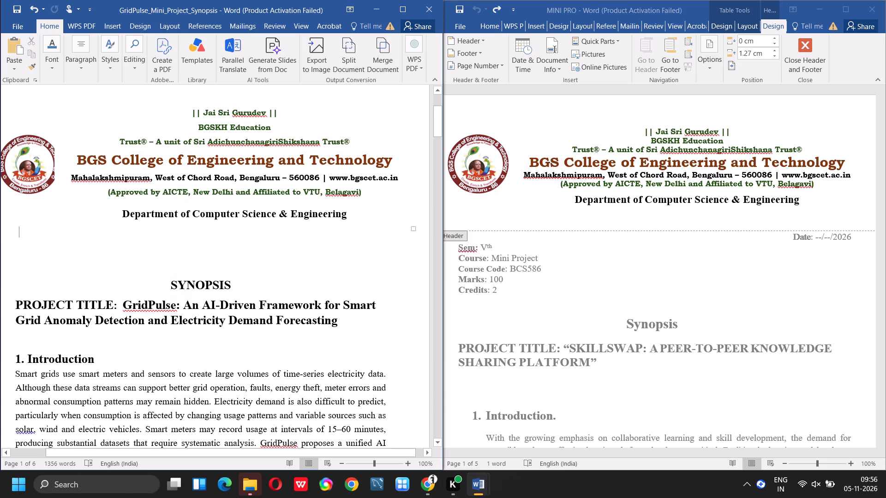
Narrow the college logo in the GridPulse document horizontally, keeping its height, so that its full width fits on the page.
left_click_drag(39, 167, 52, 167)
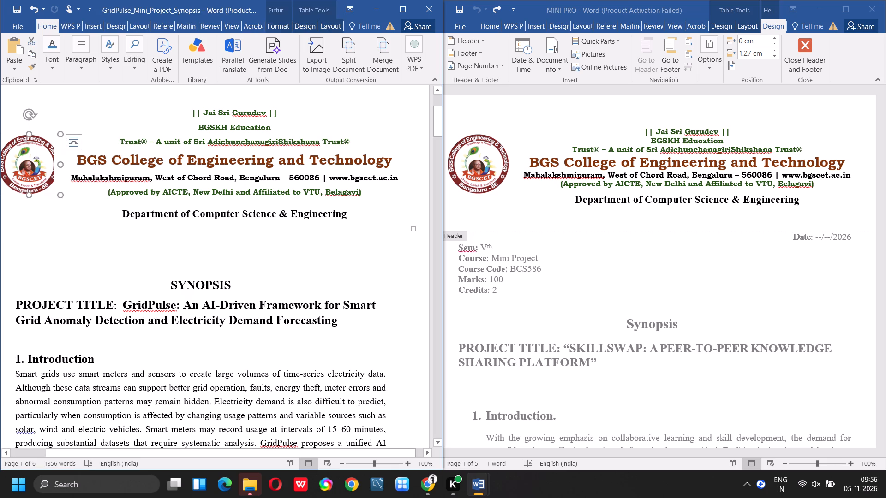
left_click_drag(64, 163, 44, 165)
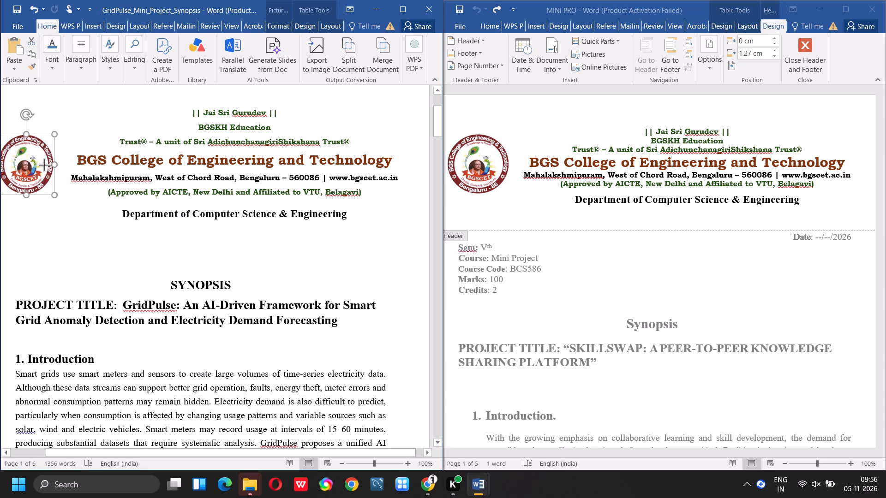
left_click_drag(44, 165, 37, 163)
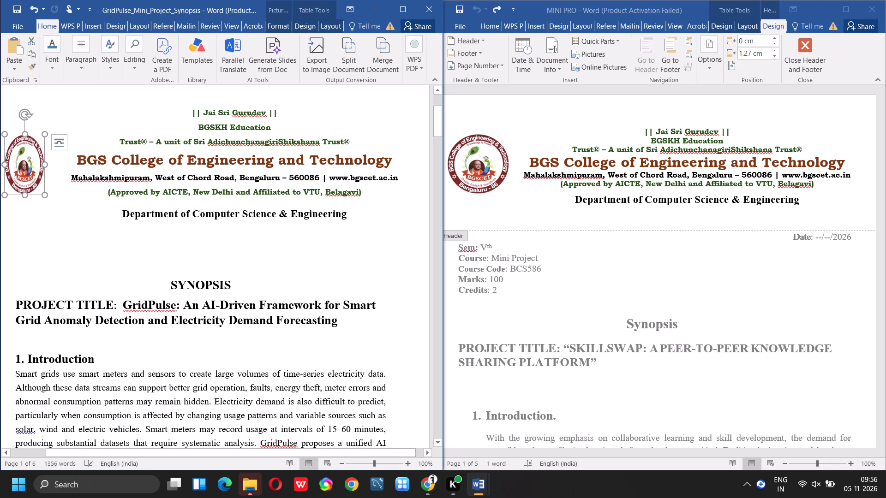
left_click_drag(18, 165, 26, 170)
left_click(45, 164)
left_click(61, 160)
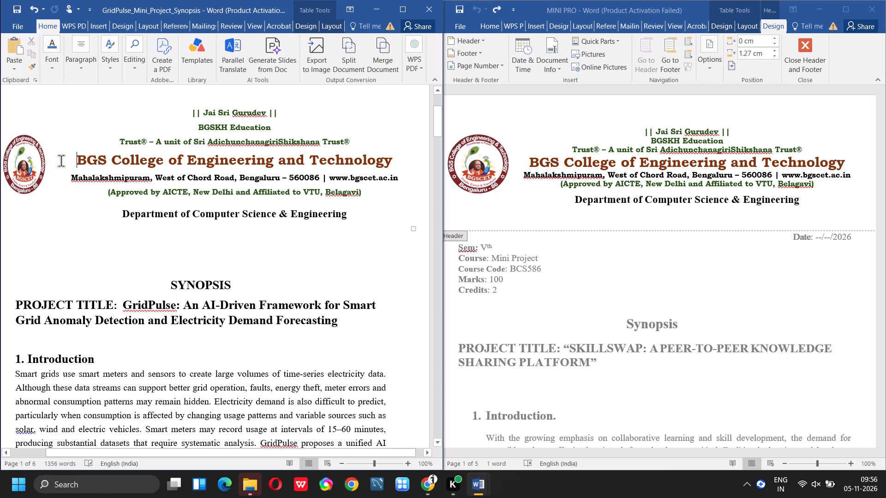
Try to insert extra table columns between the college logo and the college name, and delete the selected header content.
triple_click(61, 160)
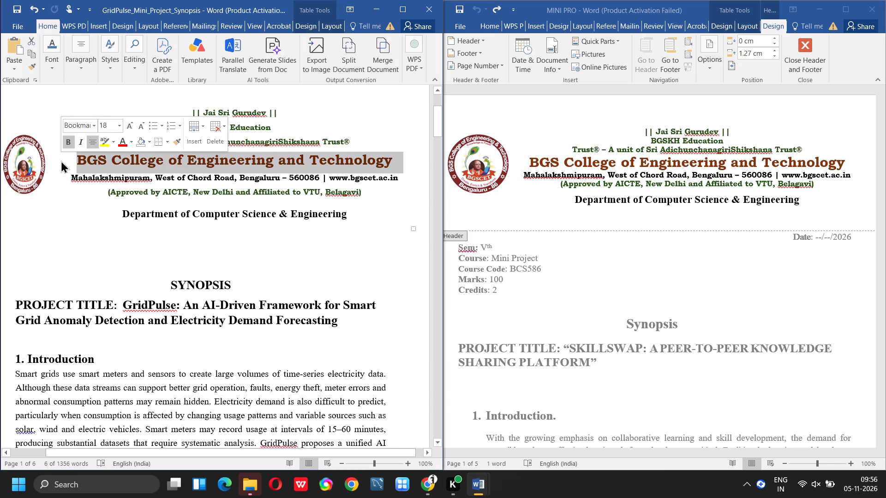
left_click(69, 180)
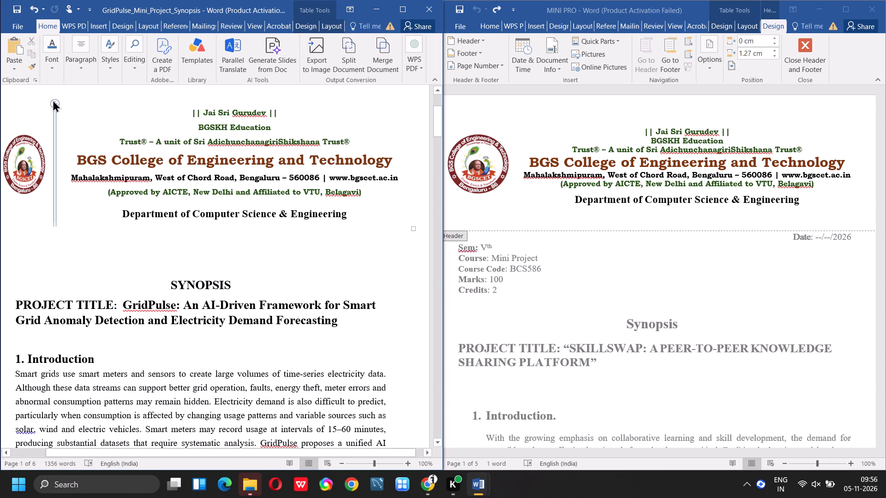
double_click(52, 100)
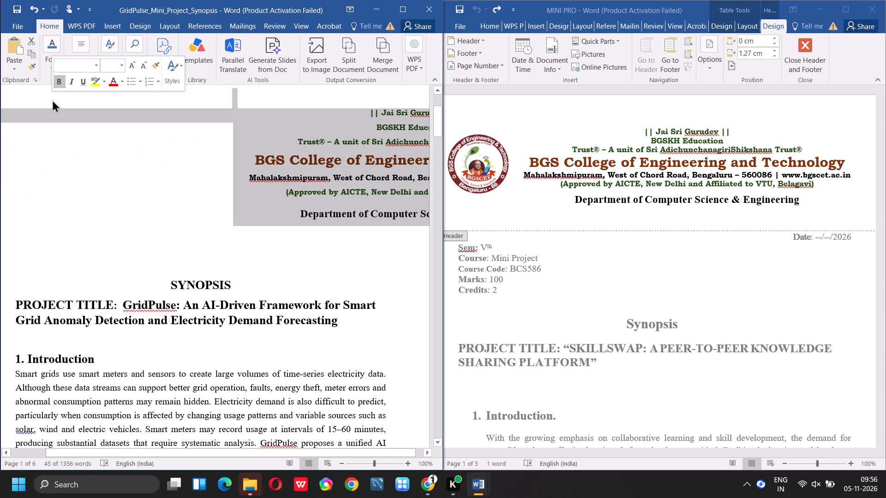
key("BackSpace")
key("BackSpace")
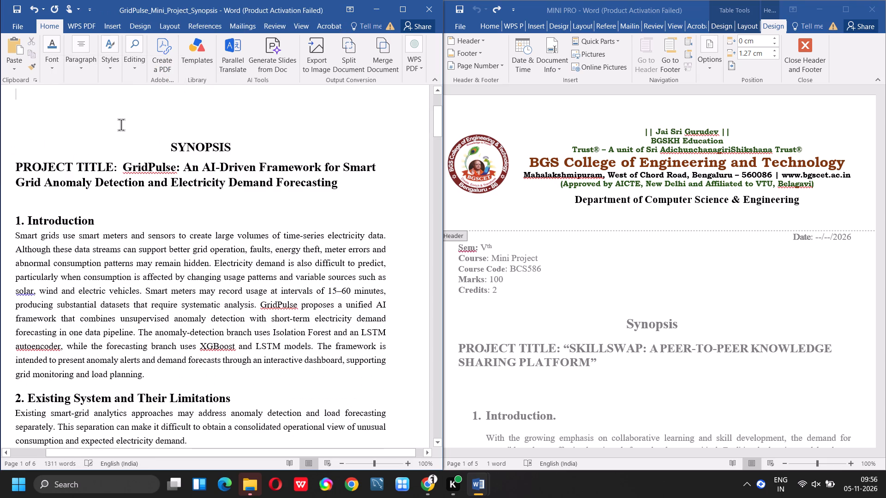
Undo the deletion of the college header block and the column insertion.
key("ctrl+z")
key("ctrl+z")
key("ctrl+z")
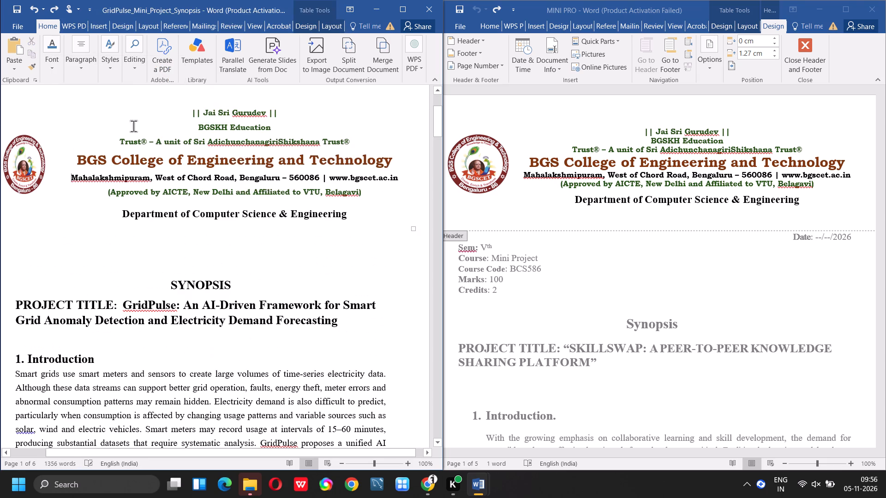
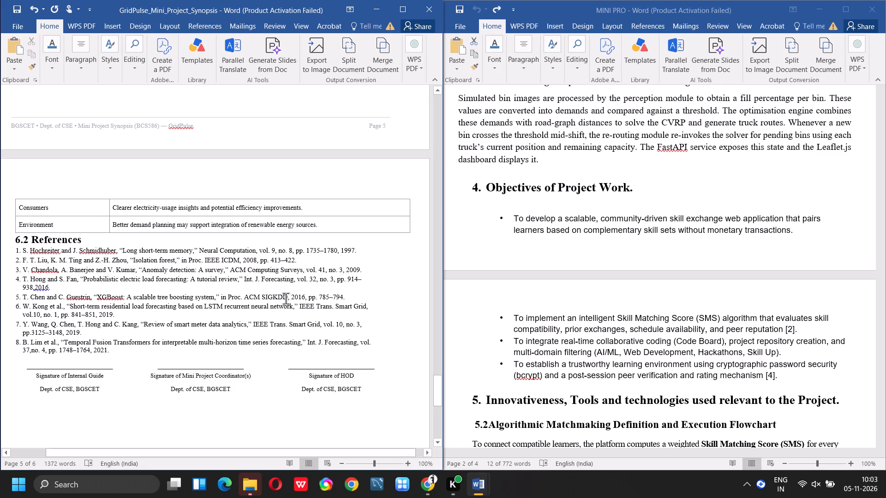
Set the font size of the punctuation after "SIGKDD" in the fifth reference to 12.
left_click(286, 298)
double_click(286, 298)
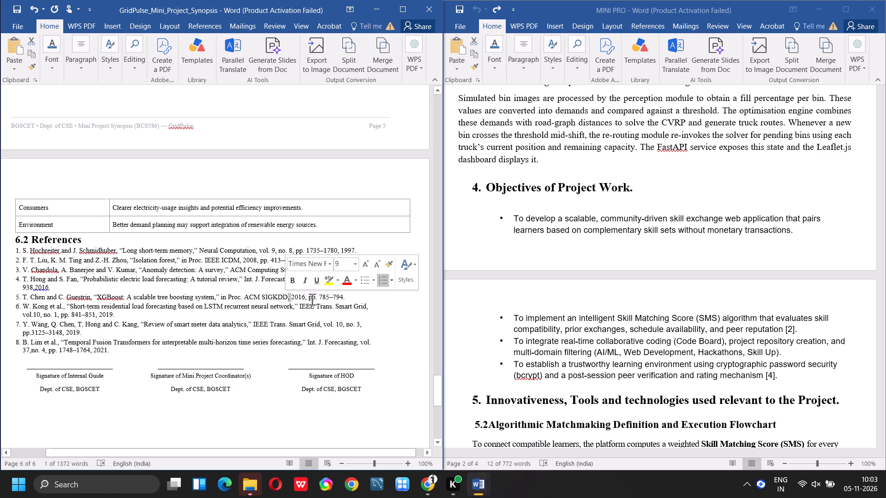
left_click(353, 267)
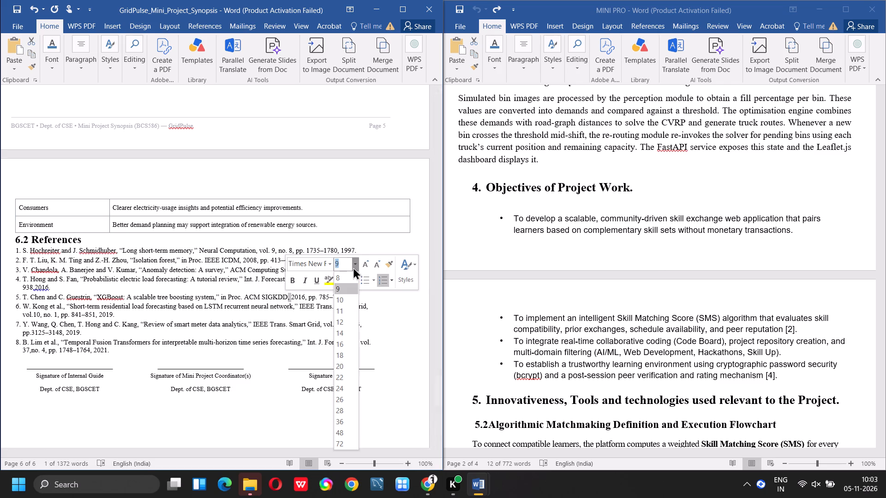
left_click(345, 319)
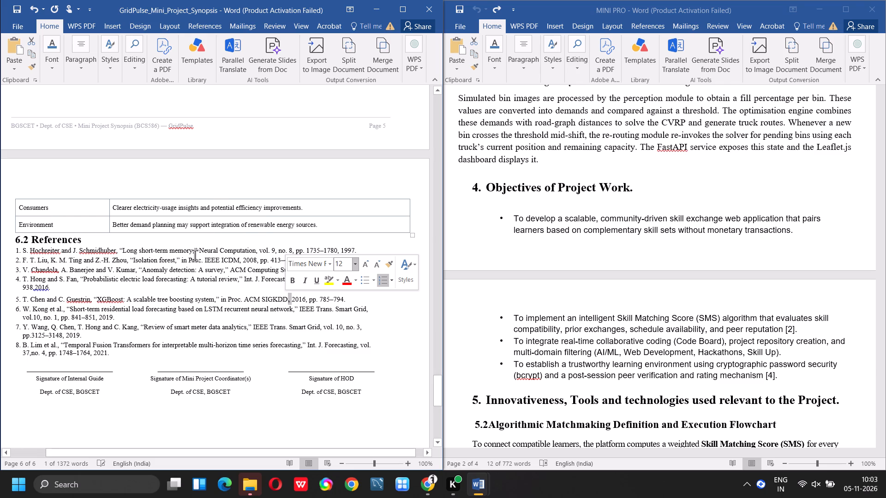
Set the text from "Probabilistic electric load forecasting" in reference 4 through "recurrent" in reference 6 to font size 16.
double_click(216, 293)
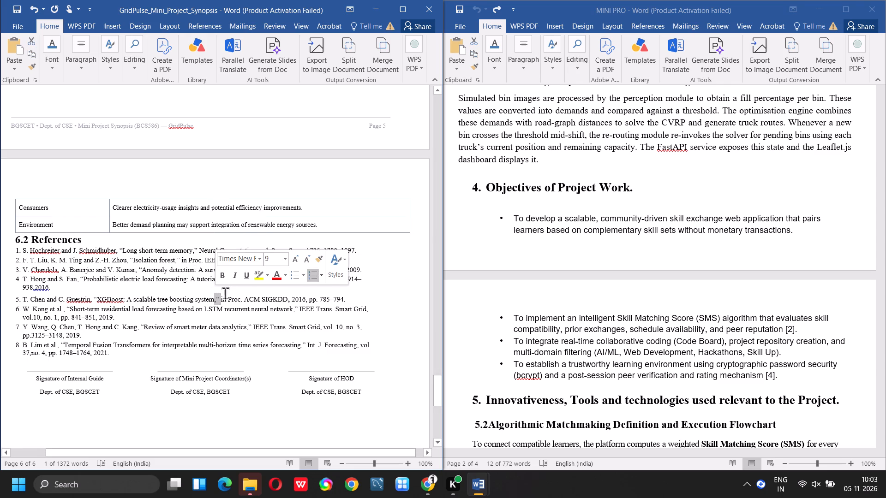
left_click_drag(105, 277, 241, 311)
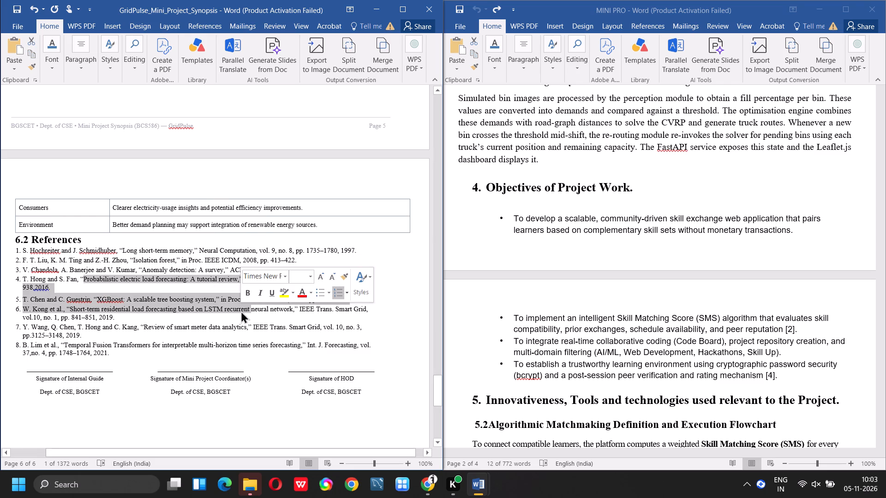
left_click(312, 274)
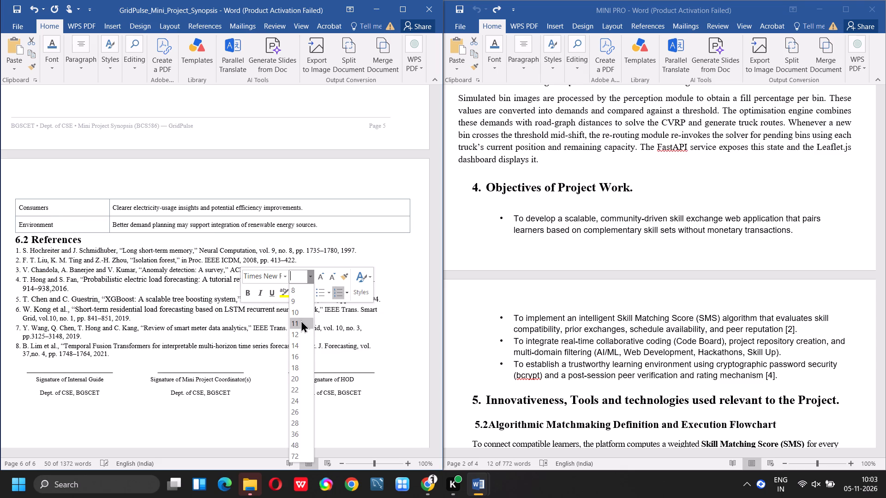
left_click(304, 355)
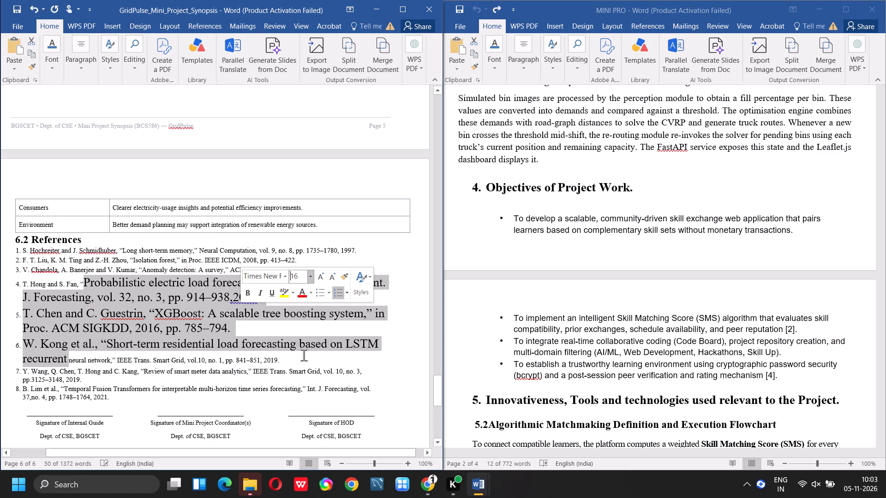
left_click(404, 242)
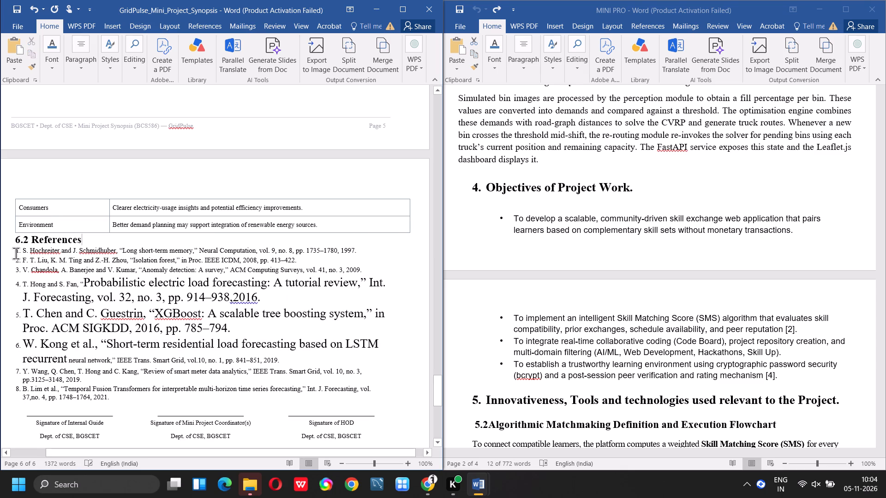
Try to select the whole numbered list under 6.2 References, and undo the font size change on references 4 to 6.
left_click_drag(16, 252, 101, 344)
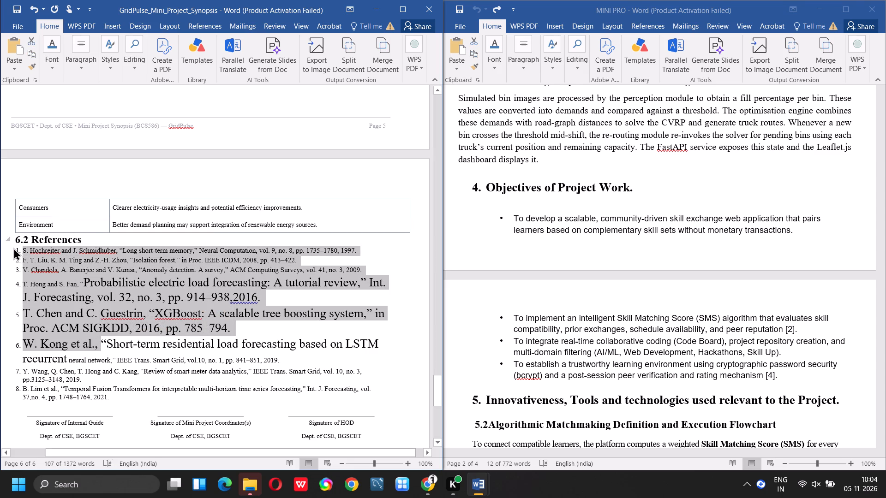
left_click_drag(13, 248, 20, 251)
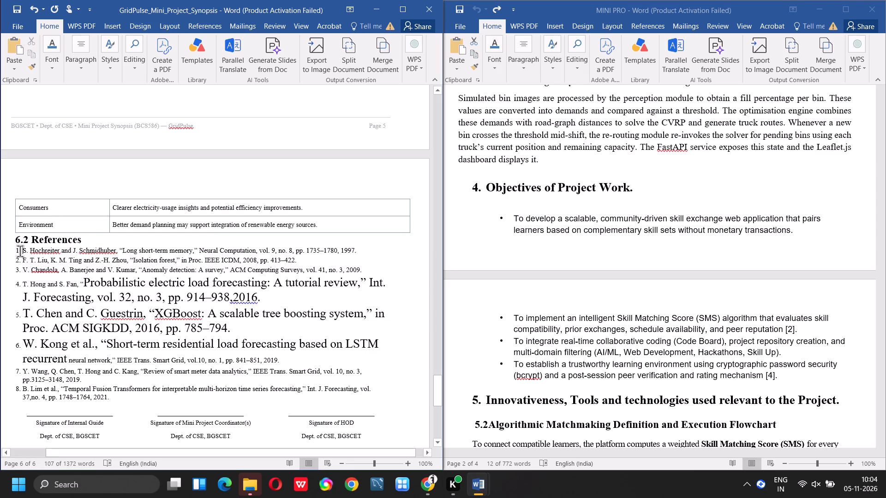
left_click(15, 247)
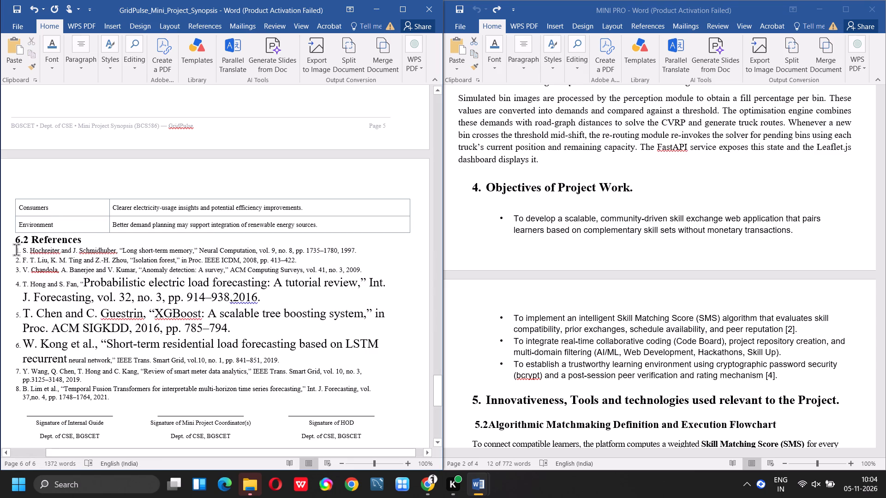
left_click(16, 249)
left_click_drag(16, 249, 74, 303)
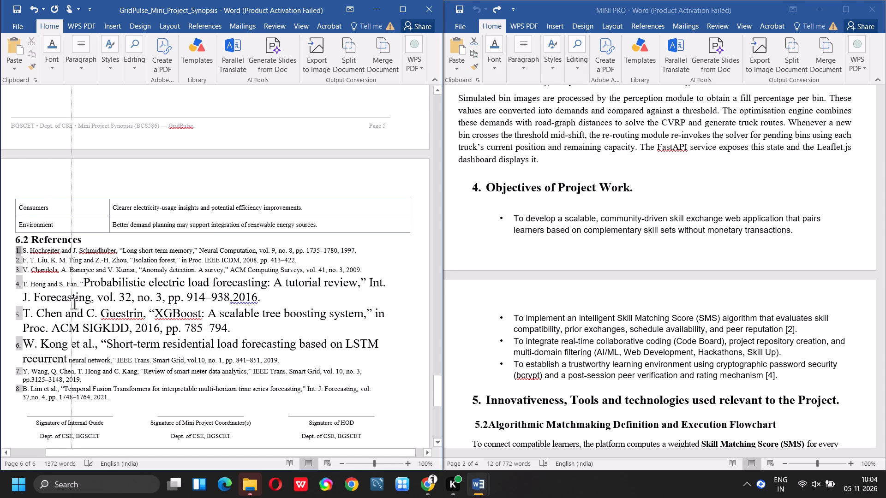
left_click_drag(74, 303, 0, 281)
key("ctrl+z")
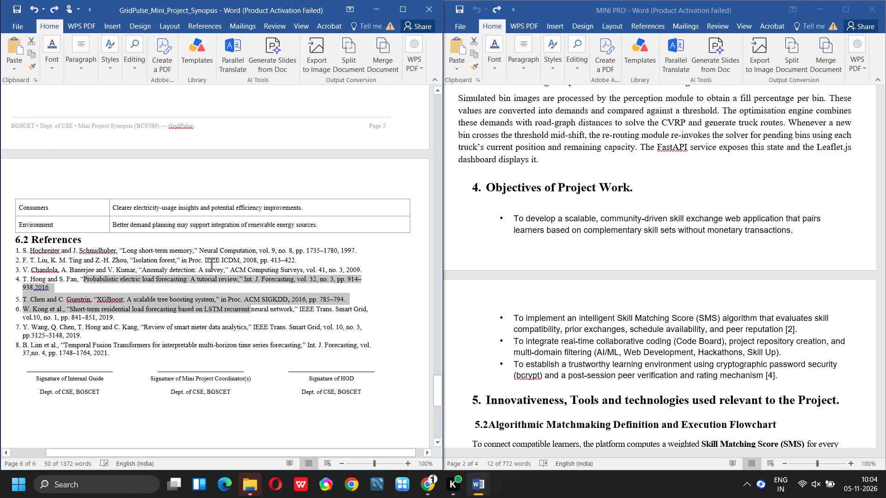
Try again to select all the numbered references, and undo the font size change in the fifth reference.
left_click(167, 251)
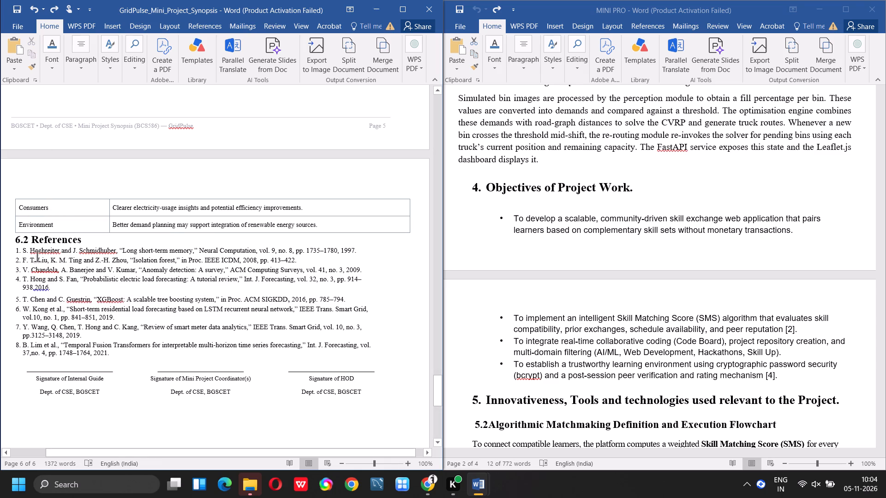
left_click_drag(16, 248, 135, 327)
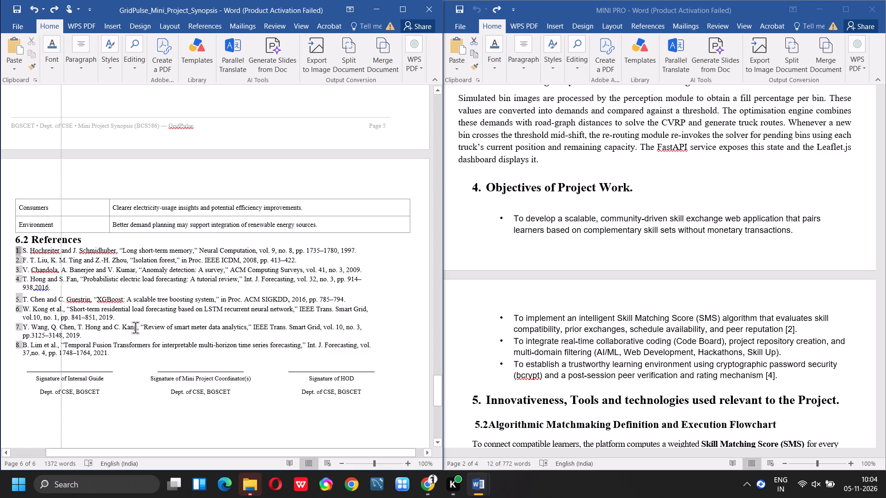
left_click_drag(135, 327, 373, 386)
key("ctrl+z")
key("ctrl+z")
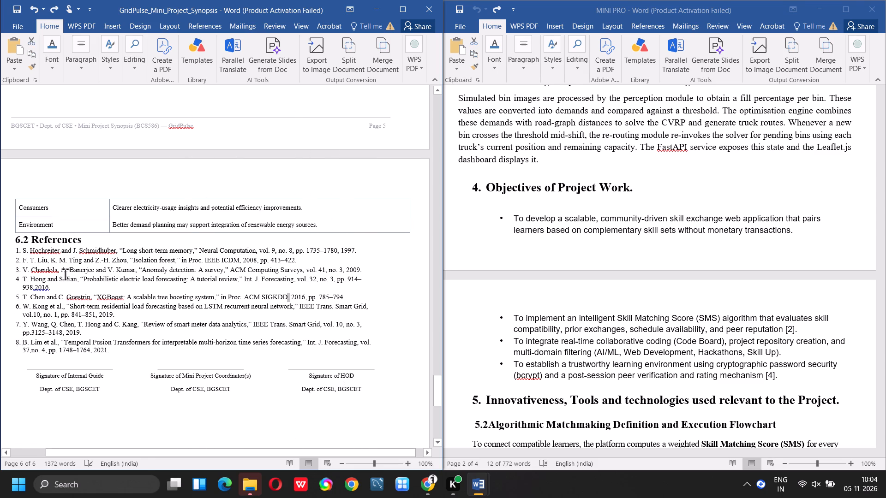
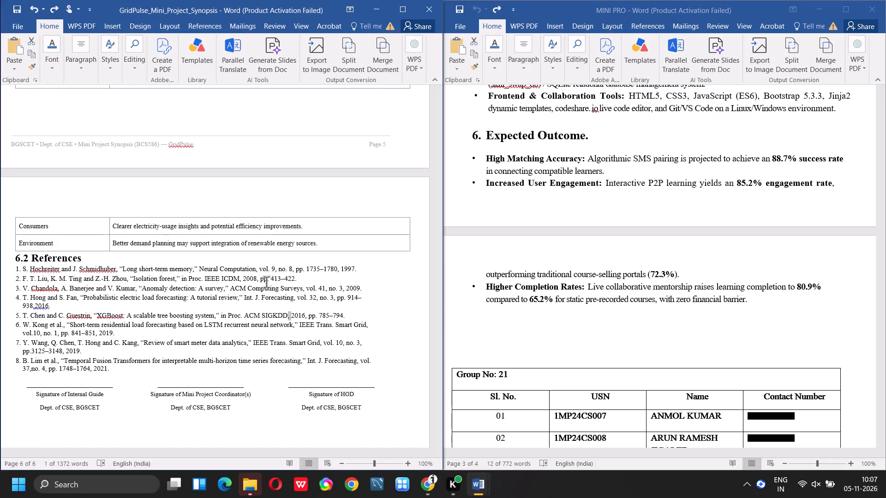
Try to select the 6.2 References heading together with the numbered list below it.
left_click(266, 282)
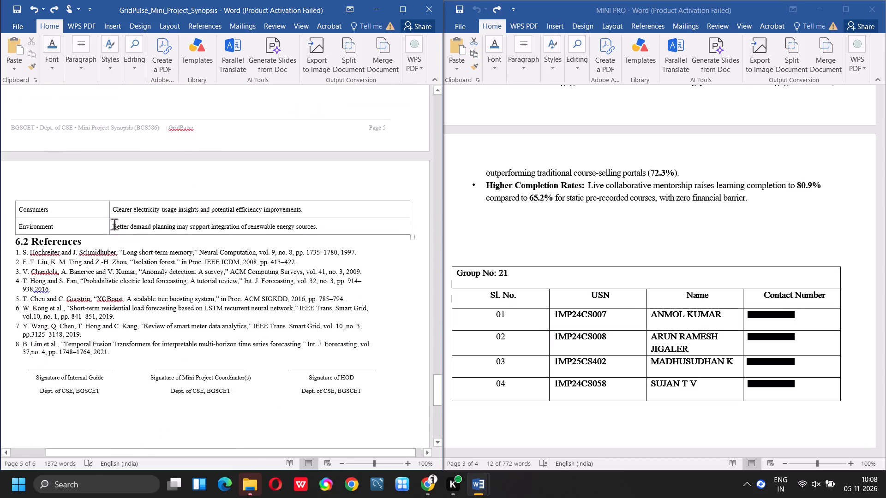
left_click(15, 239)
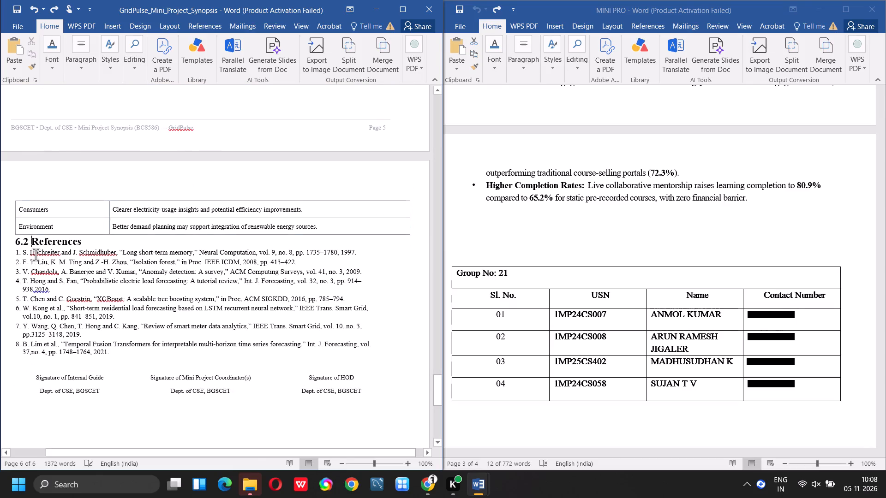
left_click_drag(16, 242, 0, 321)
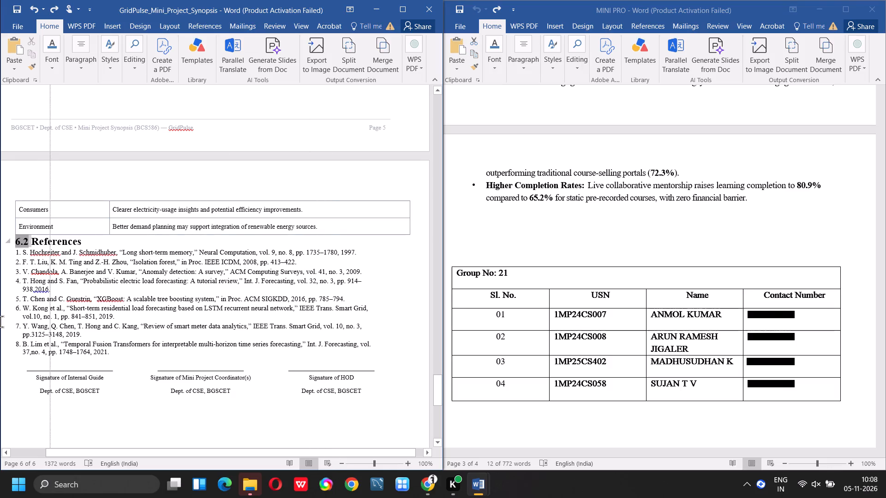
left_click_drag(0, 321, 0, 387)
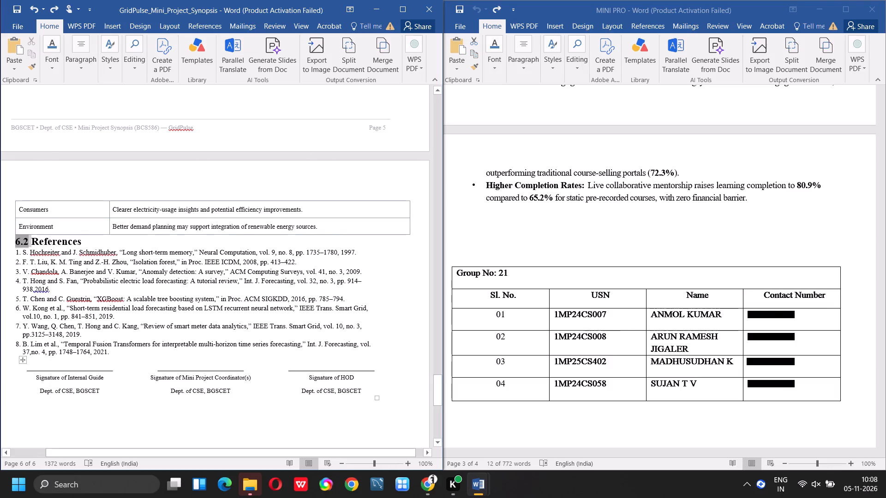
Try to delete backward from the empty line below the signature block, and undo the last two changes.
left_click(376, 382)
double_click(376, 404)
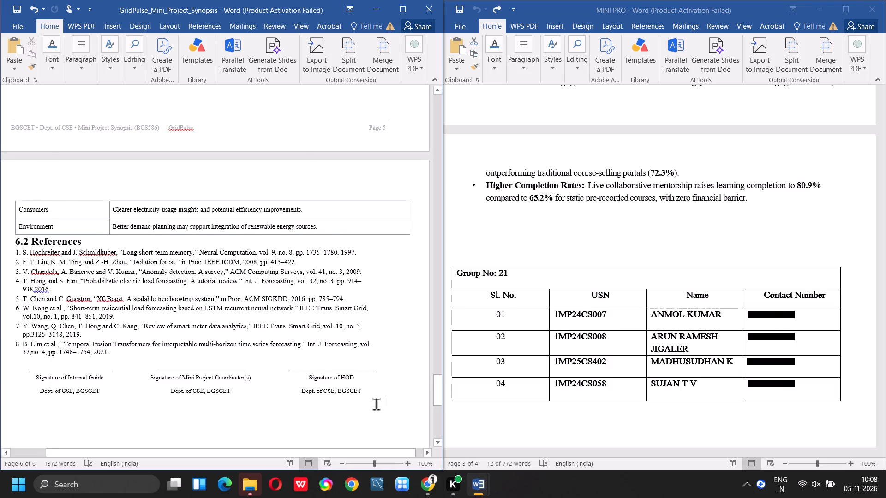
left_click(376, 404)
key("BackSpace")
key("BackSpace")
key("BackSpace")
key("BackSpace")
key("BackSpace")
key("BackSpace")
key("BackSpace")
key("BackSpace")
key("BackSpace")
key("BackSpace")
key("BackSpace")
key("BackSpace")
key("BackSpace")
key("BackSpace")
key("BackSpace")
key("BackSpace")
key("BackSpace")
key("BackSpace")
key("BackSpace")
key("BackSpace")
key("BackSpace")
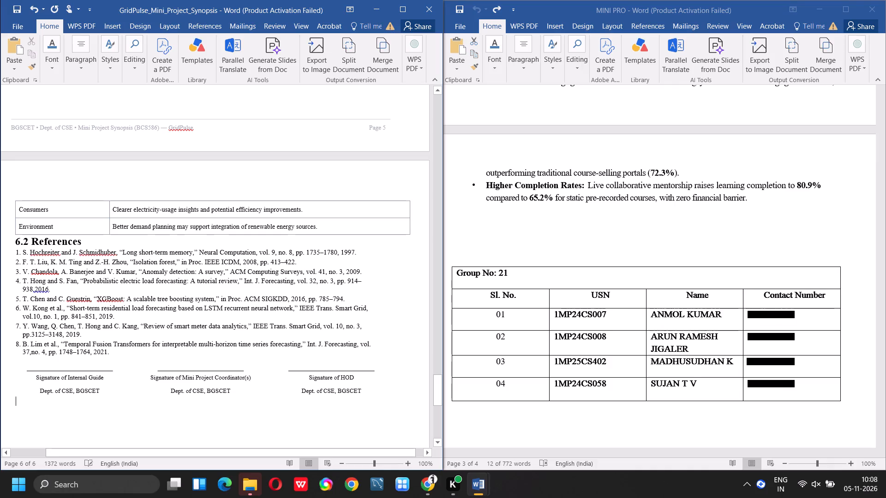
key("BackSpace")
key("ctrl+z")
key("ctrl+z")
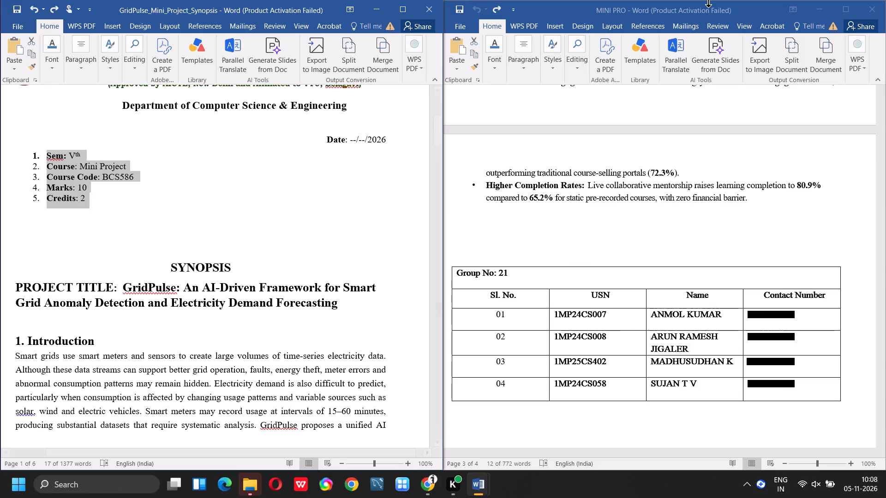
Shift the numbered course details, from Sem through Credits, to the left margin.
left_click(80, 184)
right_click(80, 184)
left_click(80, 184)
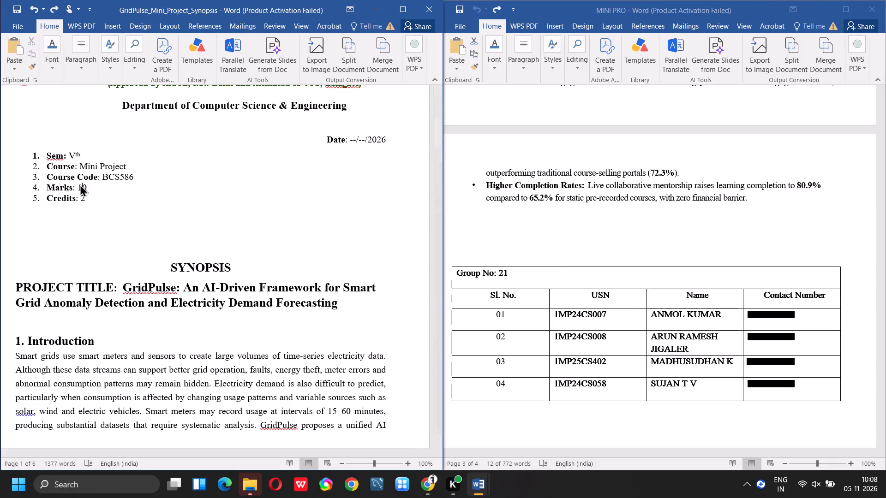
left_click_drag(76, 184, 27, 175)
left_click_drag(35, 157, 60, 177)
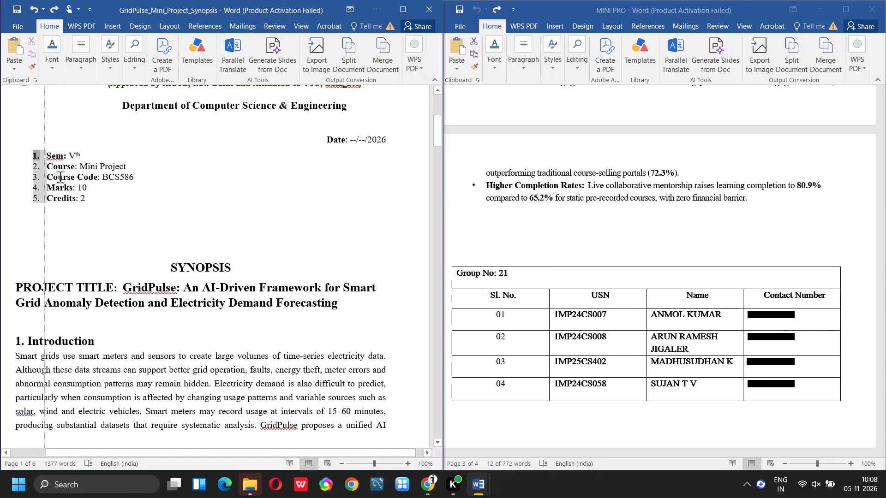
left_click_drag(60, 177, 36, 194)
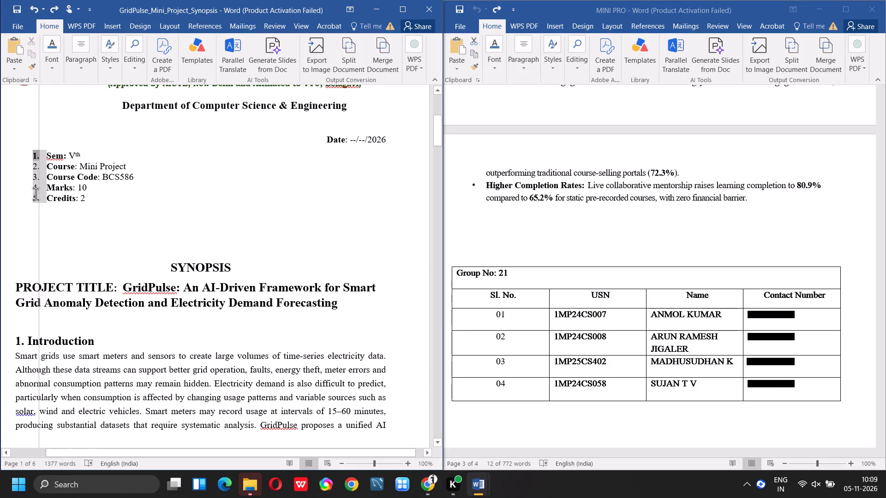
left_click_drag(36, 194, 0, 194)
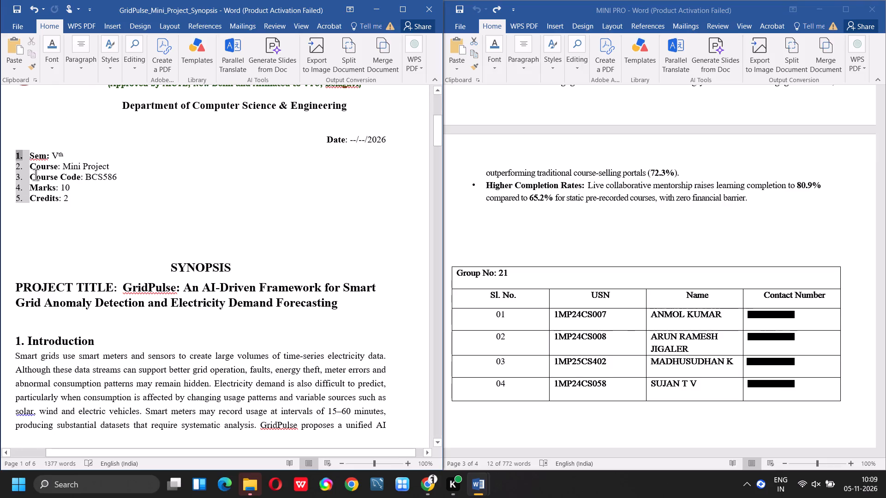
Remove the numbering from the five course detail lines, from Sem through Credits.
double_click(39, 172)
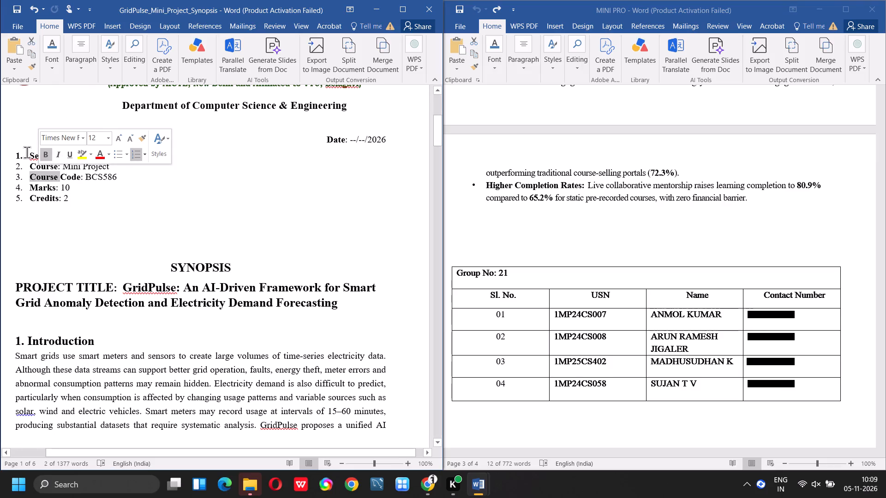
left_click_drag(27, 154, 67, 203)
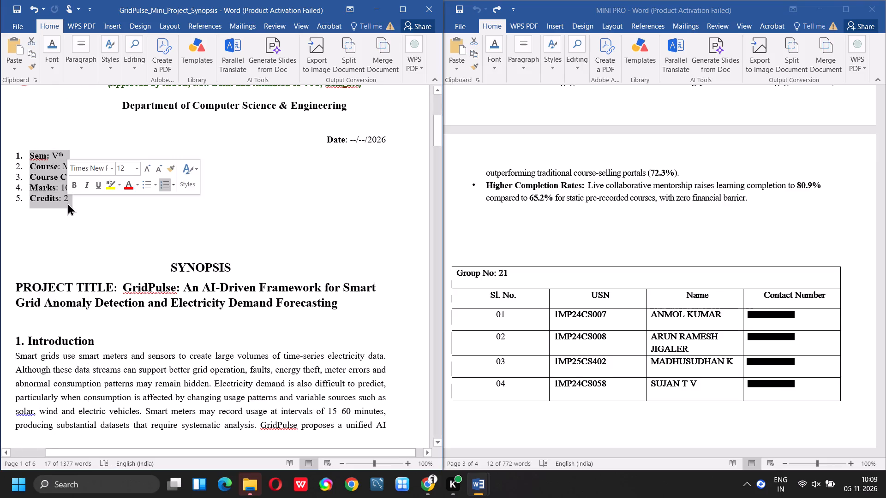
left_click(161, 186)
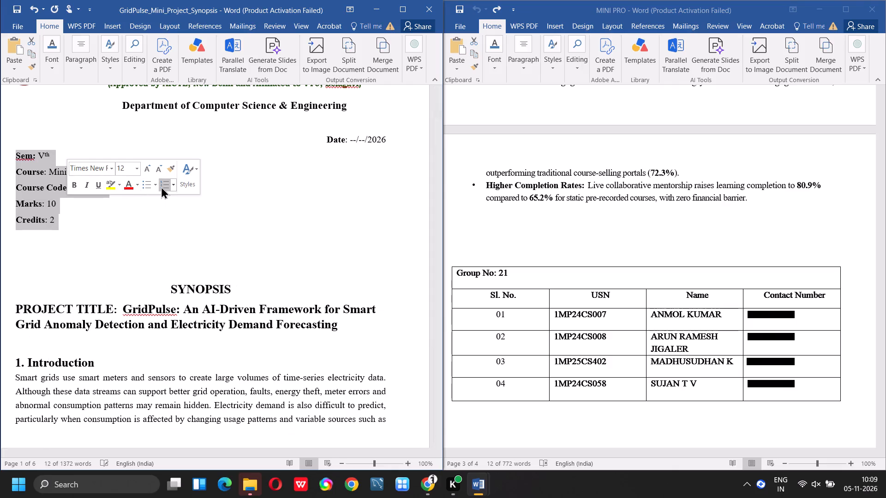
left_click(161, 186)
left_click(161, 186)
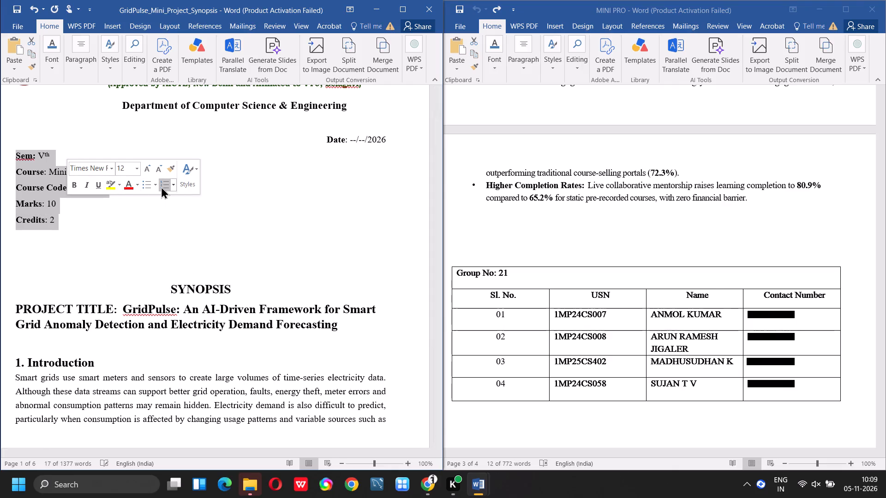
left_click(109, 219)
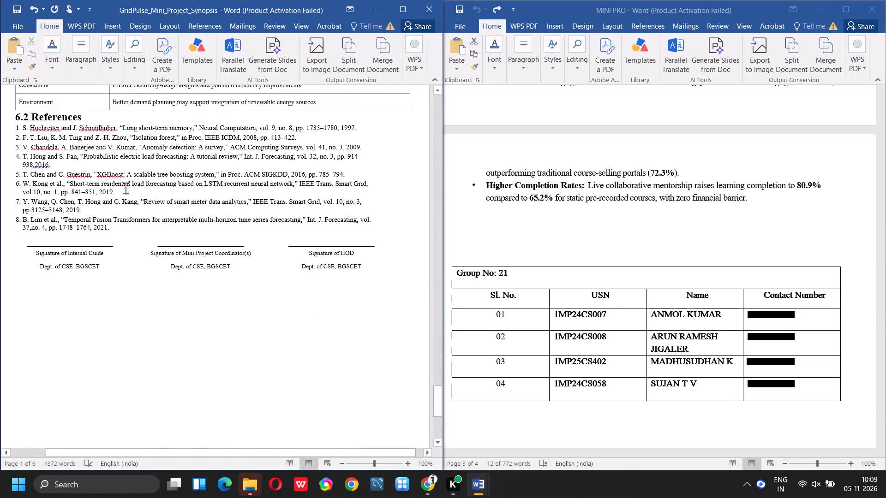
Delete all eight references under 6.2 References together with the signature block below them.
left_click(20, 113)
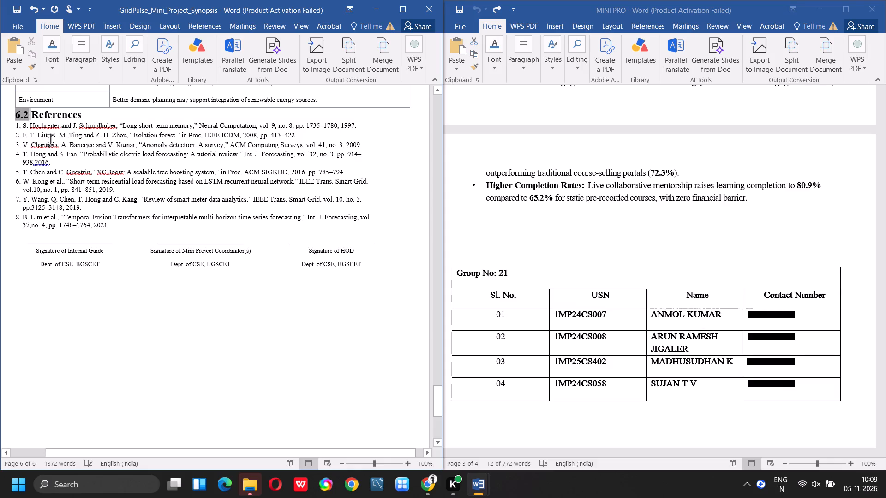
left_click_drag(25, 128, 181, 266)
key("BackSpace")
key("backslash")
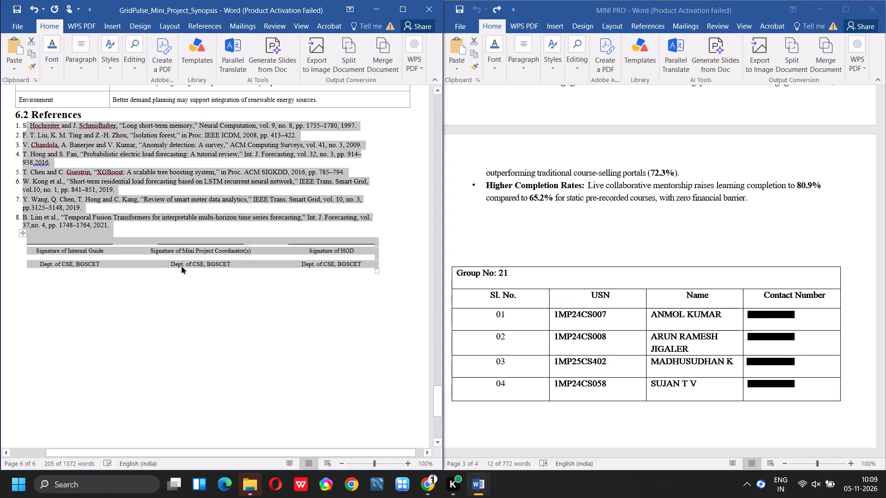
key("BackSpace")
key("BackSpace")
key("BackSpace")
key("BackSpace")
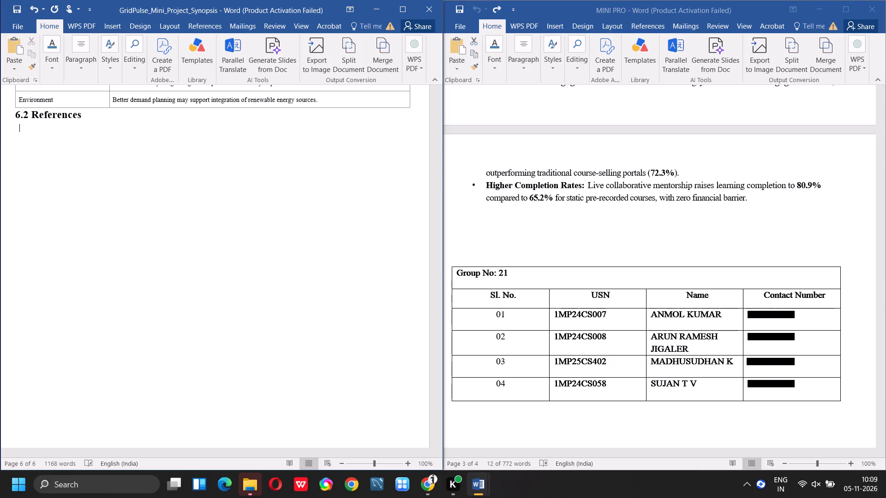
Delete the "6.2 References" heading below the expected benefits table.
key("BackSpace")
key("BackSpace")
key("BackSpace")
key("BackSpace")
key("BackSpace")
key("BackSpace")
key("BackSpace")
key("BackSpace")
key("BackSpace")
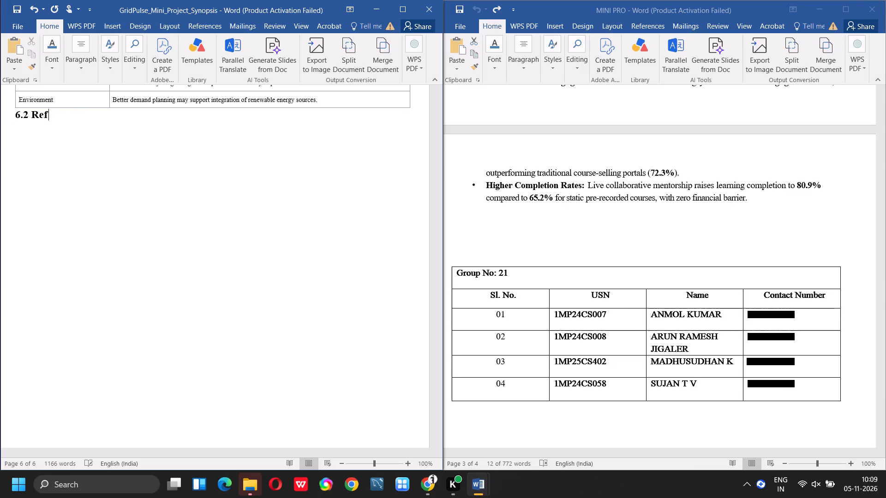
key("BackSpace")
key("BackSpace")
key("BackSpace")
key("BackSpace")
key("BackSpace")
key("BackSpace")
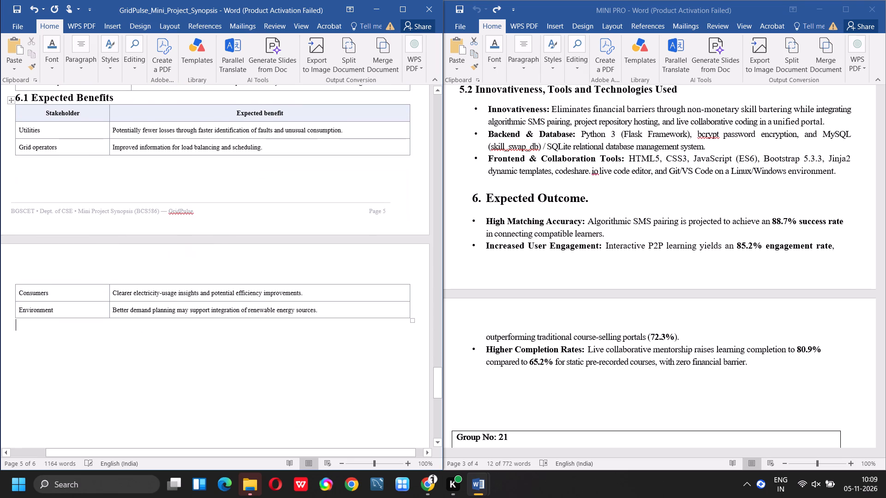
key("BackSpace")
key("BackSpace")
key("BackSpace")
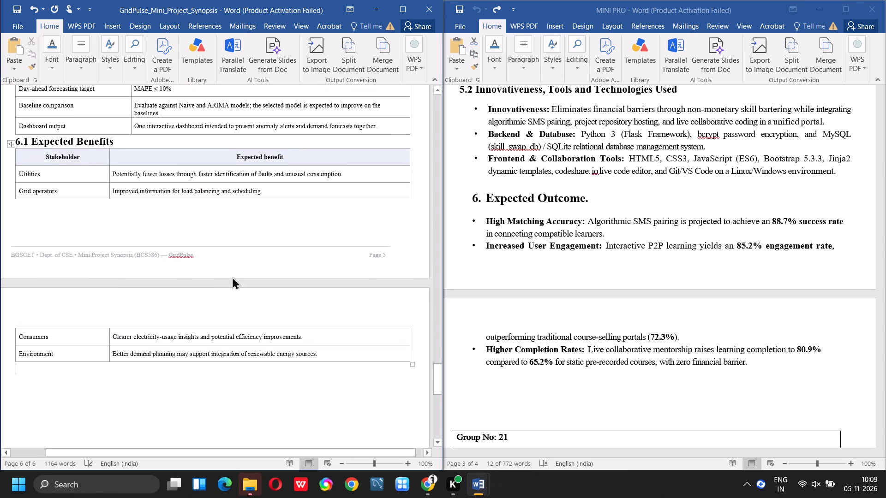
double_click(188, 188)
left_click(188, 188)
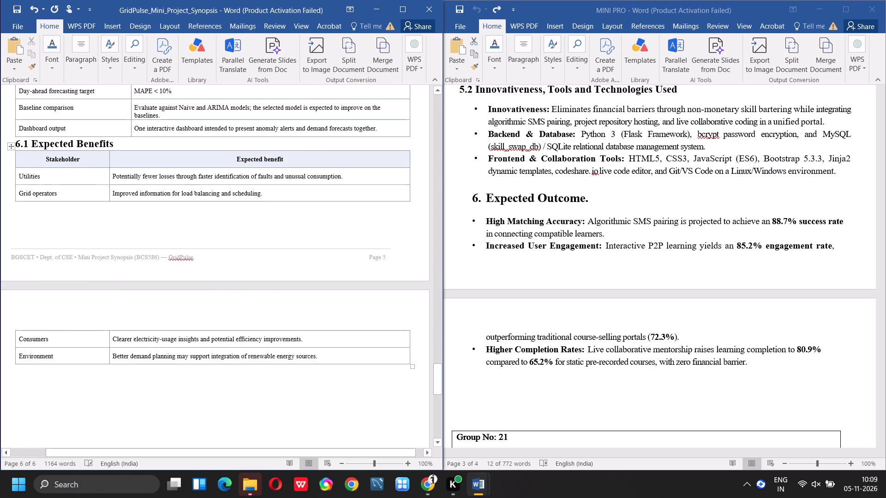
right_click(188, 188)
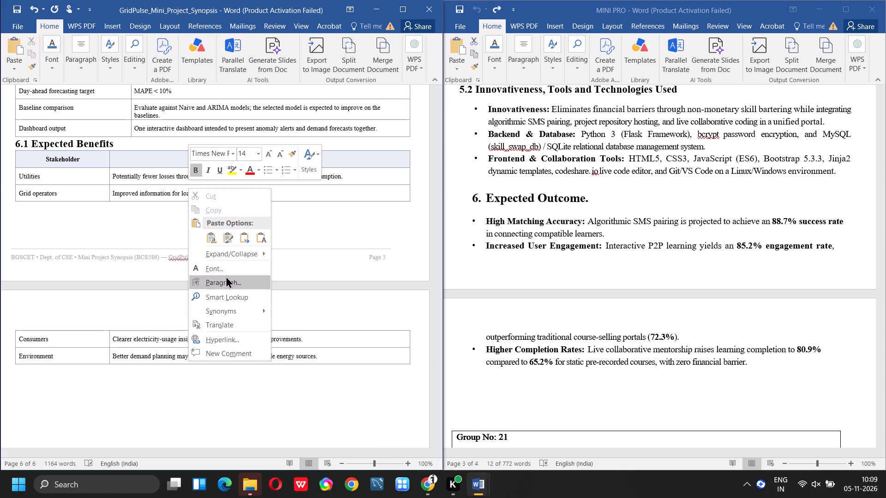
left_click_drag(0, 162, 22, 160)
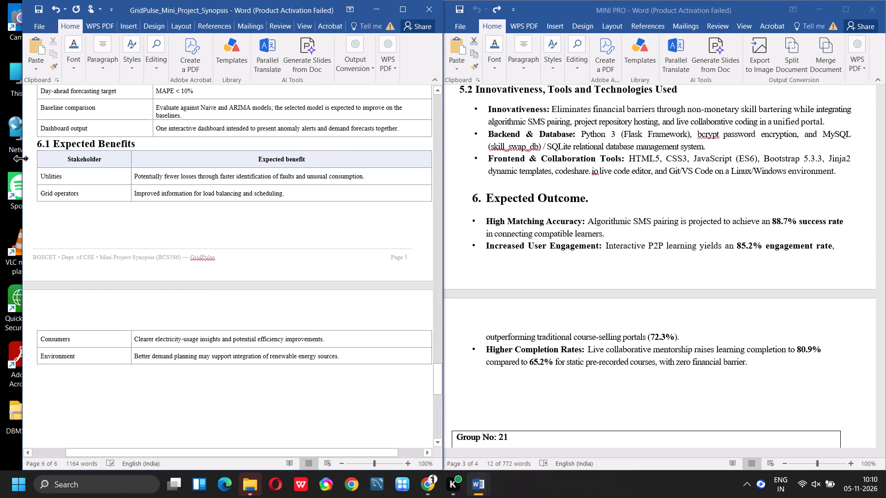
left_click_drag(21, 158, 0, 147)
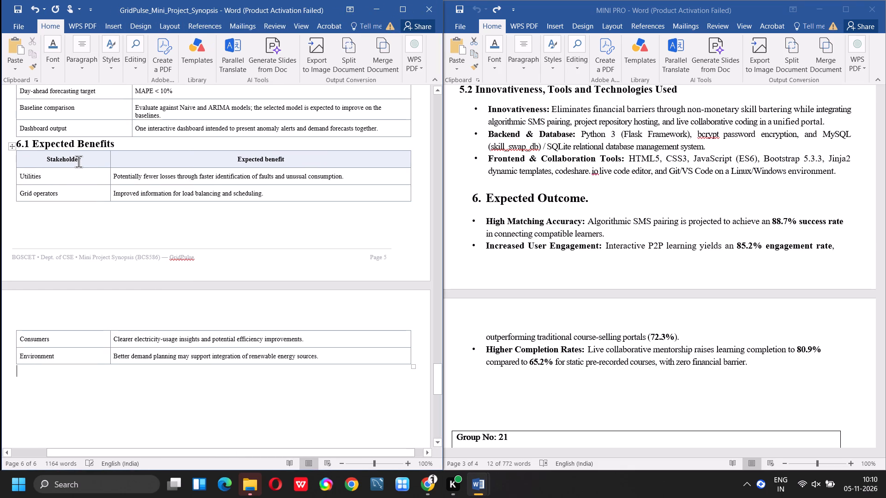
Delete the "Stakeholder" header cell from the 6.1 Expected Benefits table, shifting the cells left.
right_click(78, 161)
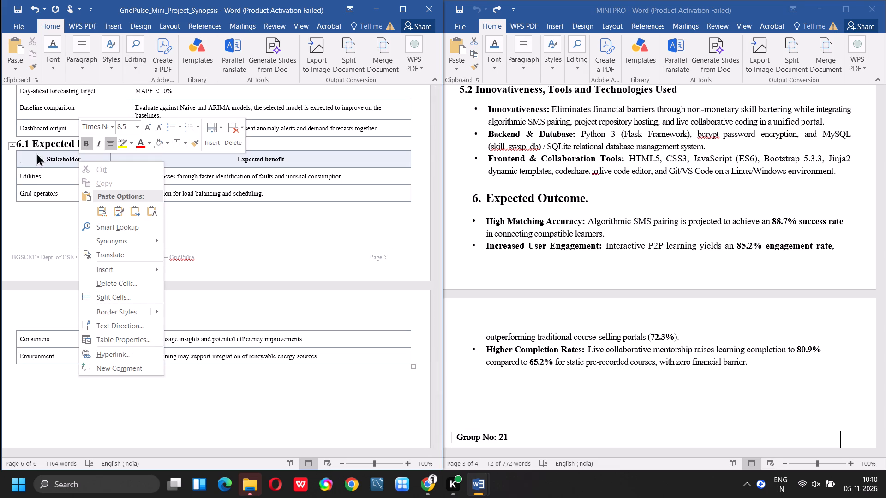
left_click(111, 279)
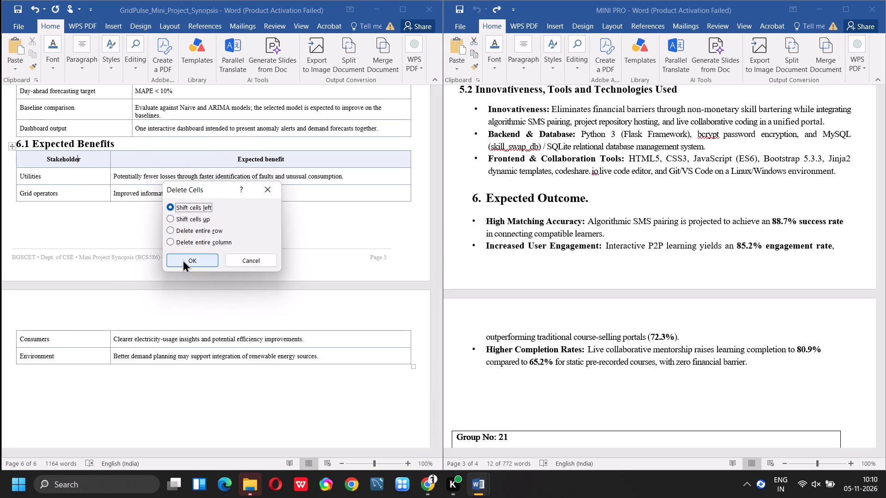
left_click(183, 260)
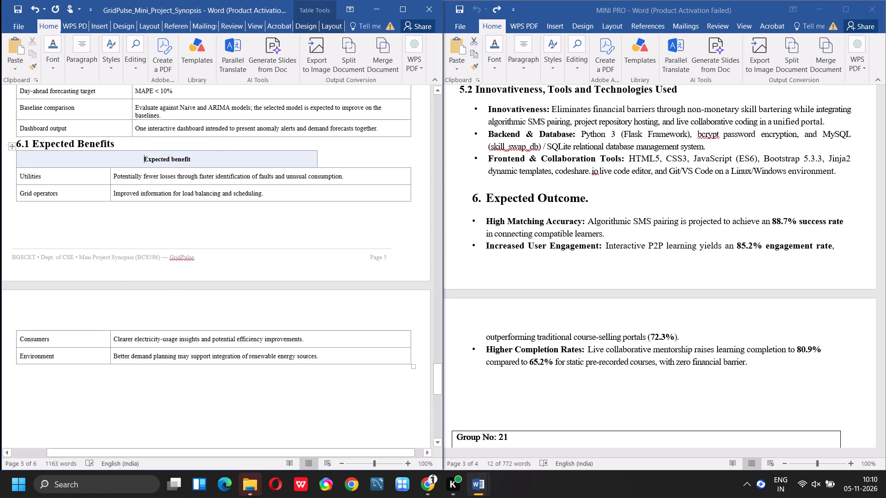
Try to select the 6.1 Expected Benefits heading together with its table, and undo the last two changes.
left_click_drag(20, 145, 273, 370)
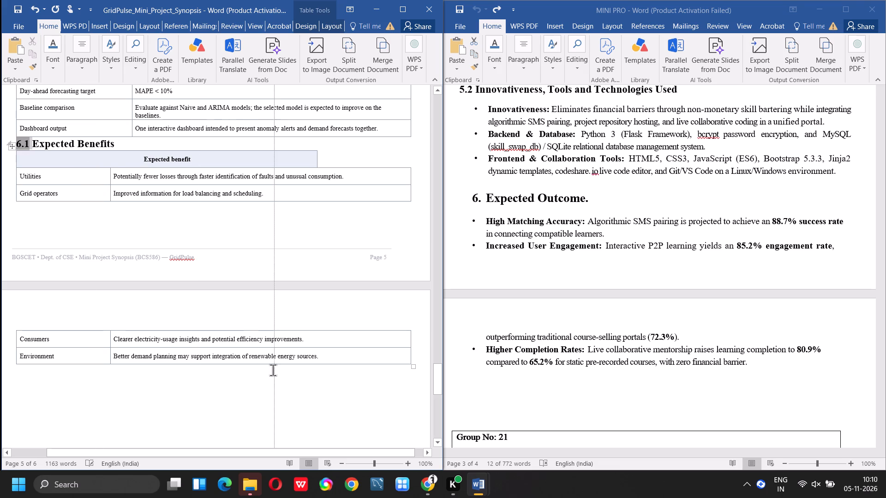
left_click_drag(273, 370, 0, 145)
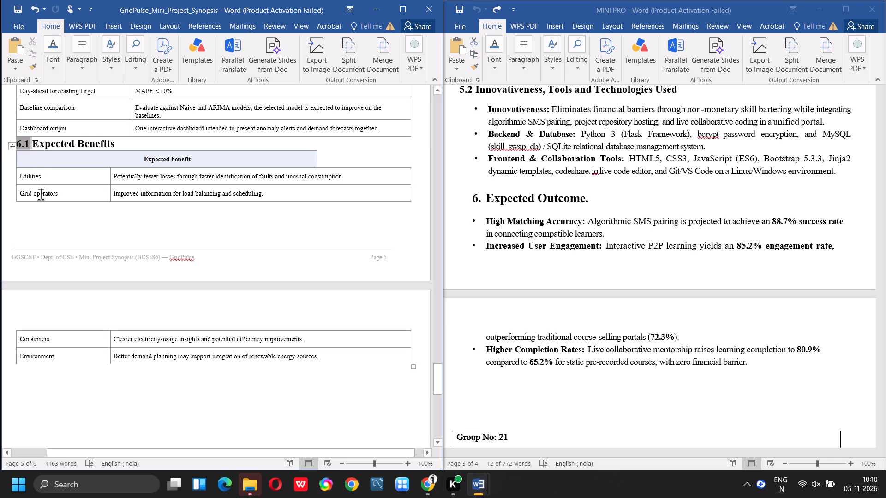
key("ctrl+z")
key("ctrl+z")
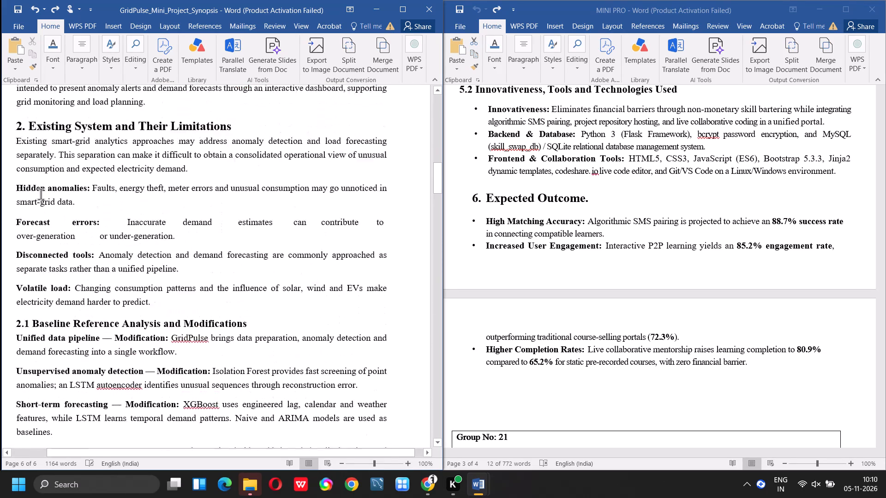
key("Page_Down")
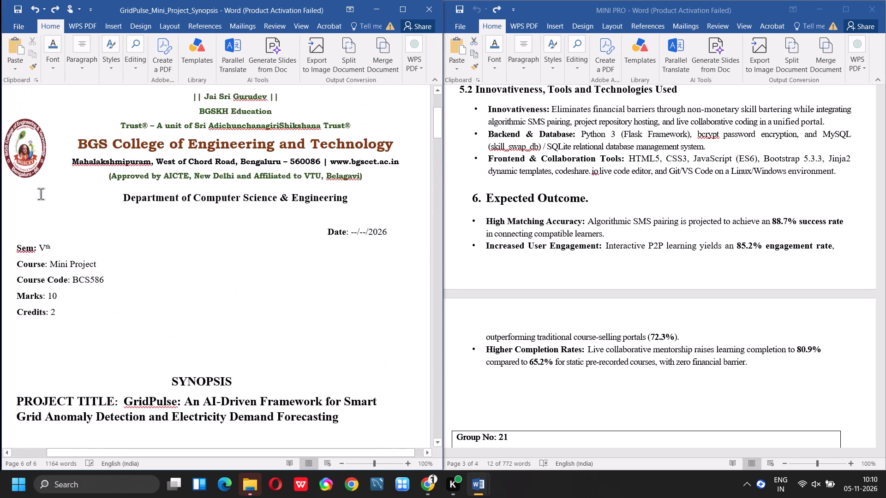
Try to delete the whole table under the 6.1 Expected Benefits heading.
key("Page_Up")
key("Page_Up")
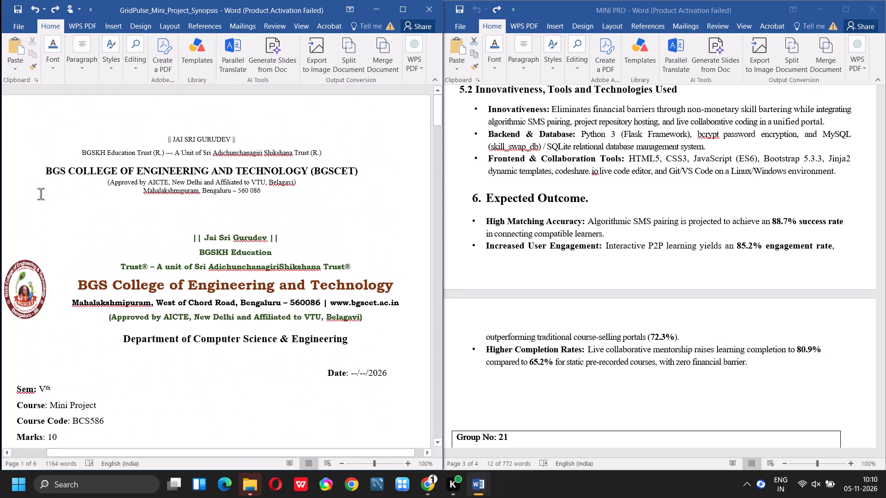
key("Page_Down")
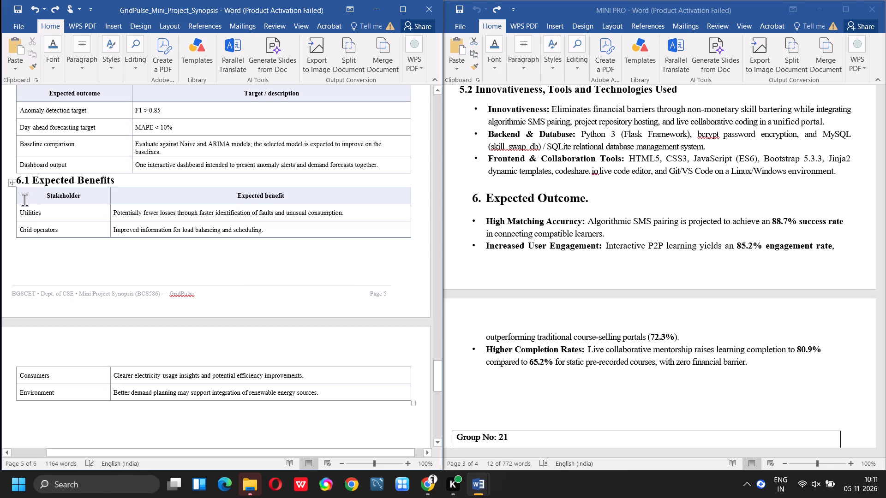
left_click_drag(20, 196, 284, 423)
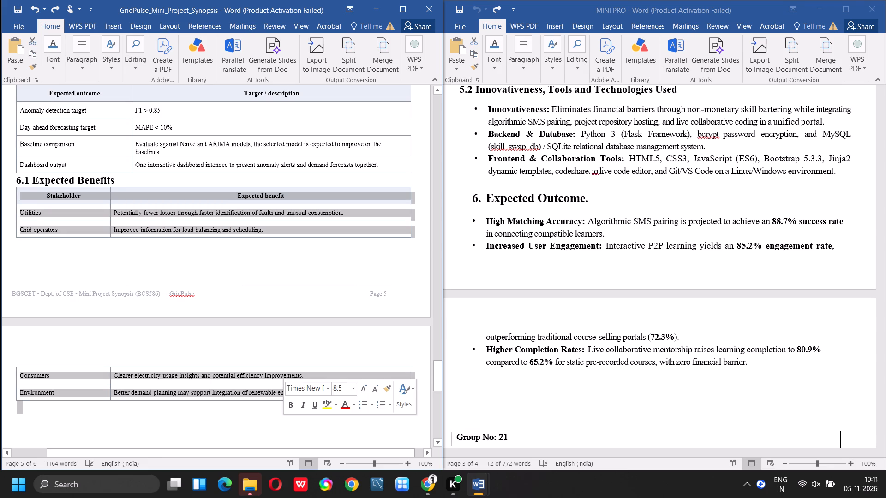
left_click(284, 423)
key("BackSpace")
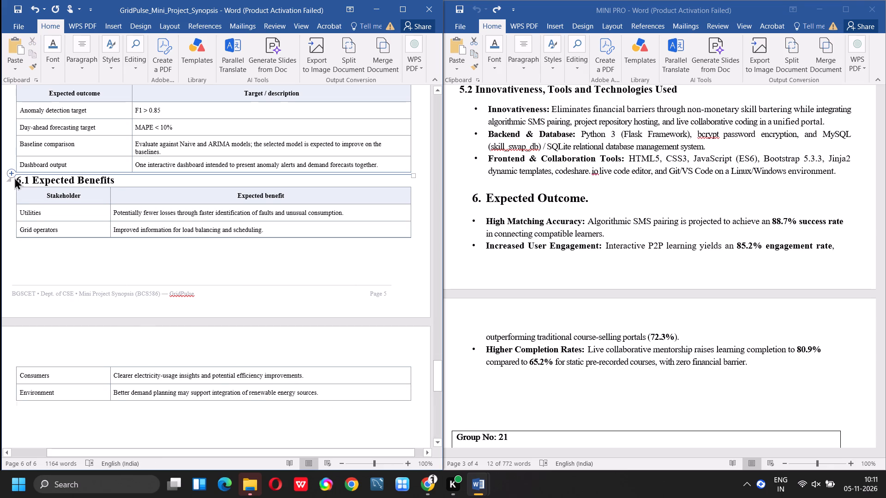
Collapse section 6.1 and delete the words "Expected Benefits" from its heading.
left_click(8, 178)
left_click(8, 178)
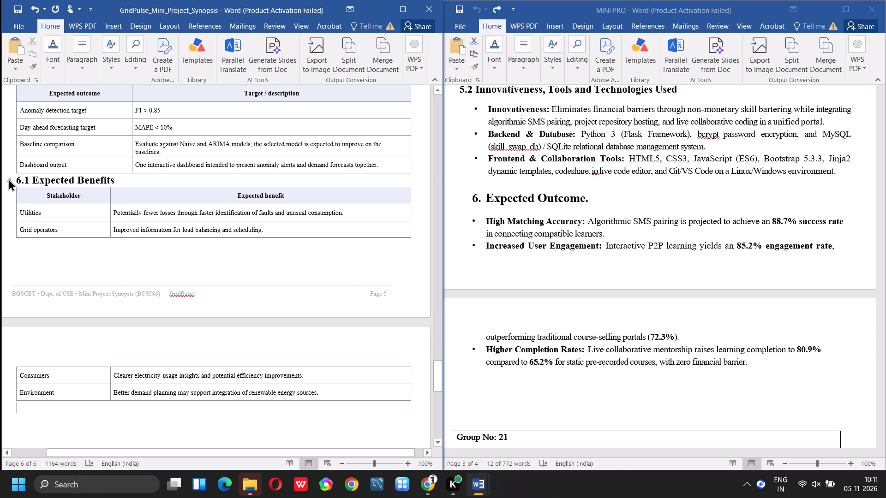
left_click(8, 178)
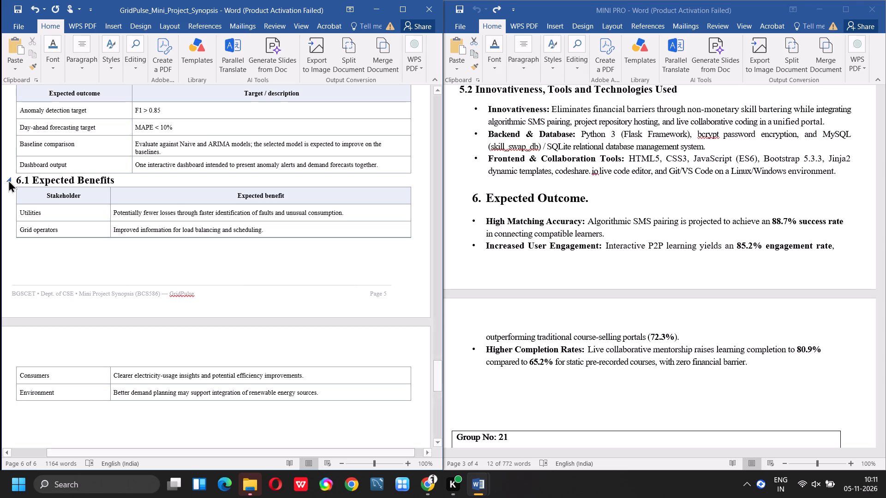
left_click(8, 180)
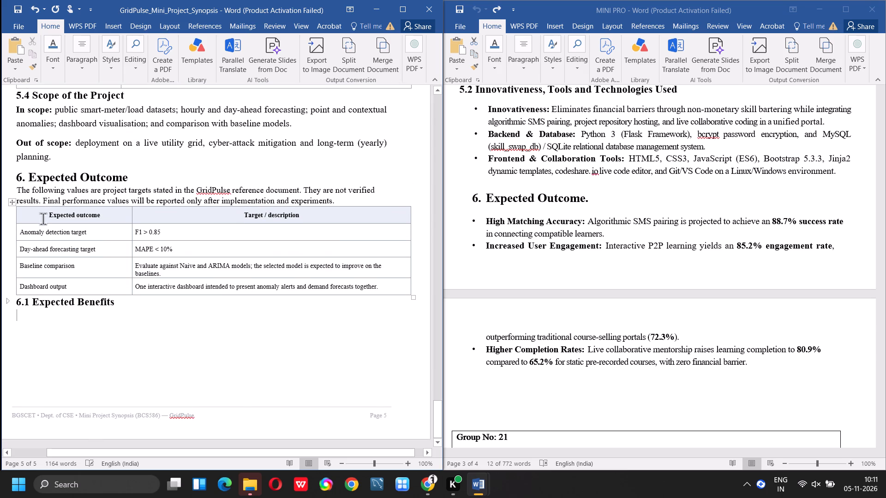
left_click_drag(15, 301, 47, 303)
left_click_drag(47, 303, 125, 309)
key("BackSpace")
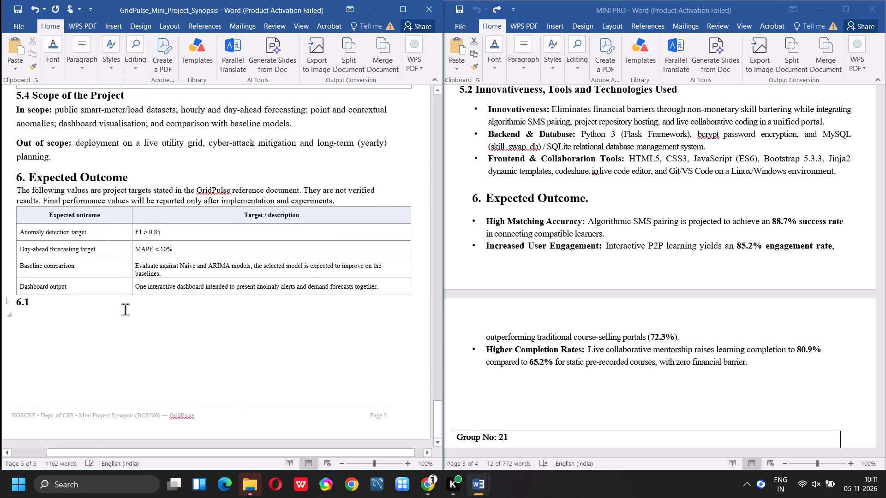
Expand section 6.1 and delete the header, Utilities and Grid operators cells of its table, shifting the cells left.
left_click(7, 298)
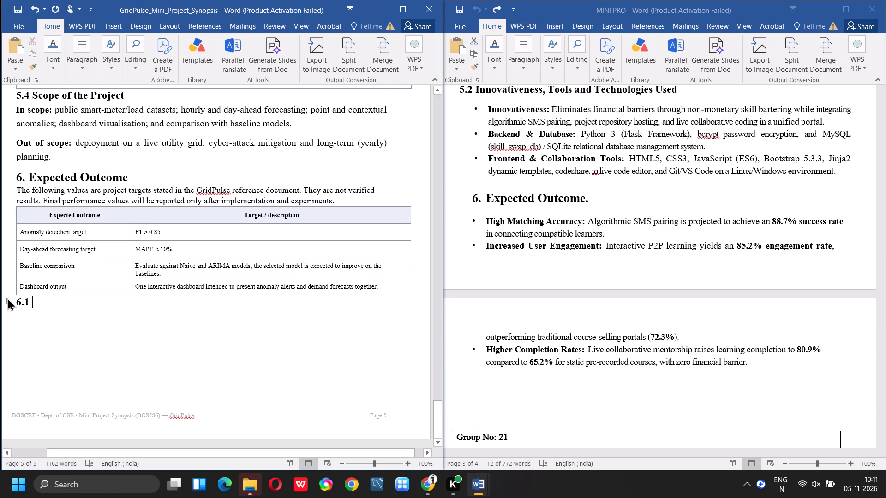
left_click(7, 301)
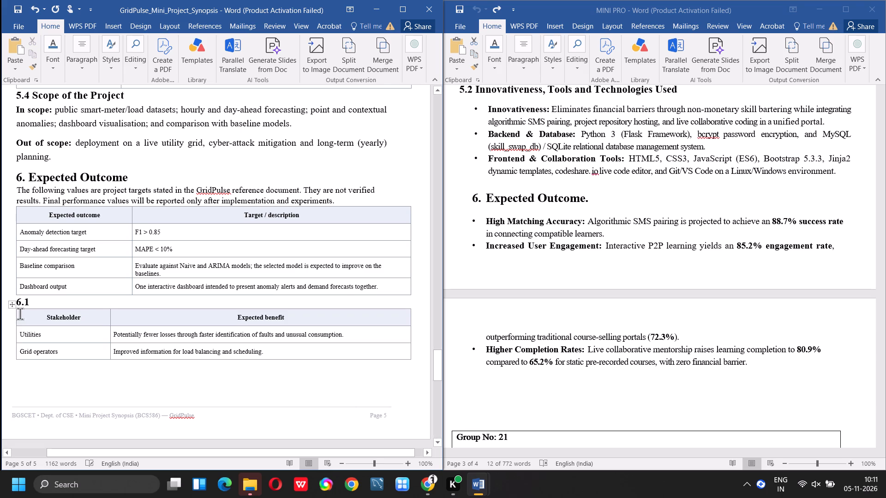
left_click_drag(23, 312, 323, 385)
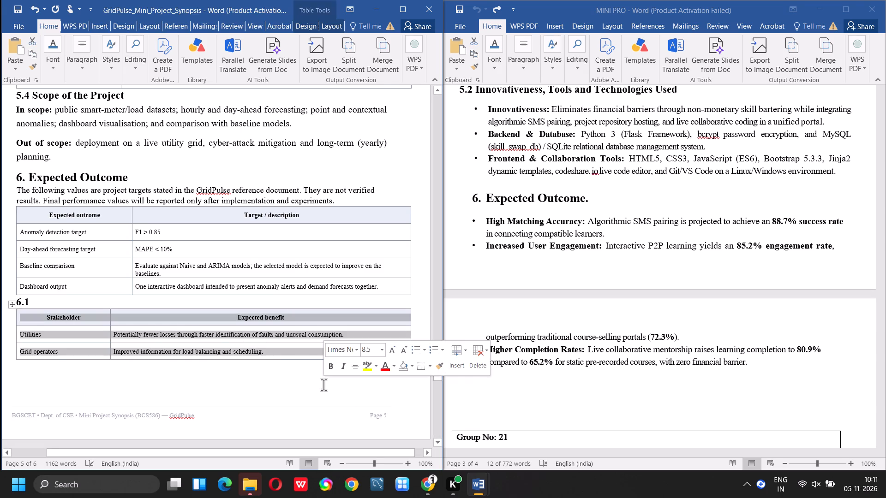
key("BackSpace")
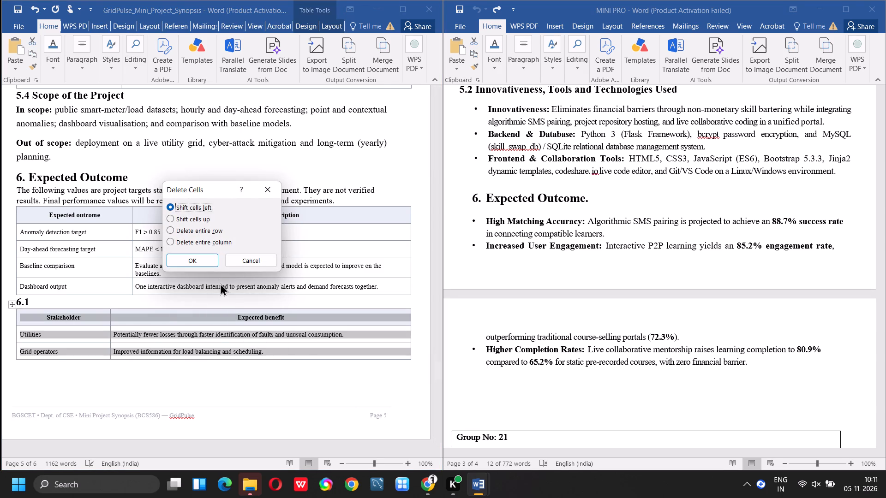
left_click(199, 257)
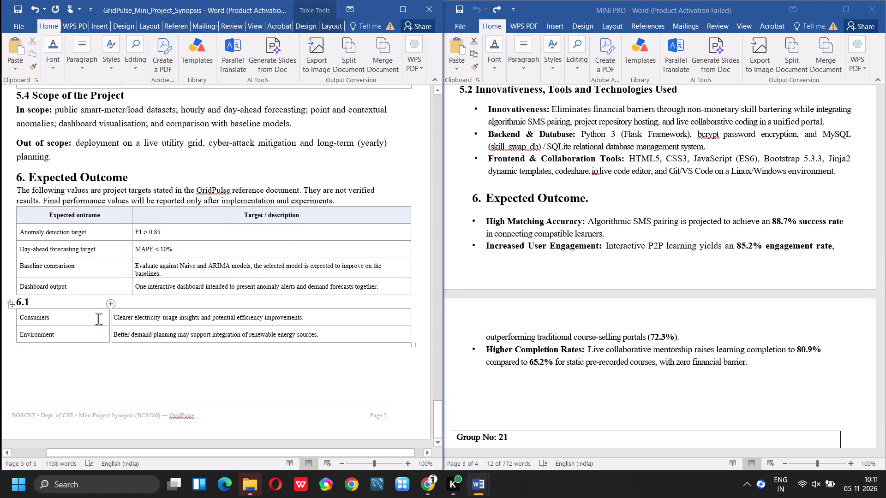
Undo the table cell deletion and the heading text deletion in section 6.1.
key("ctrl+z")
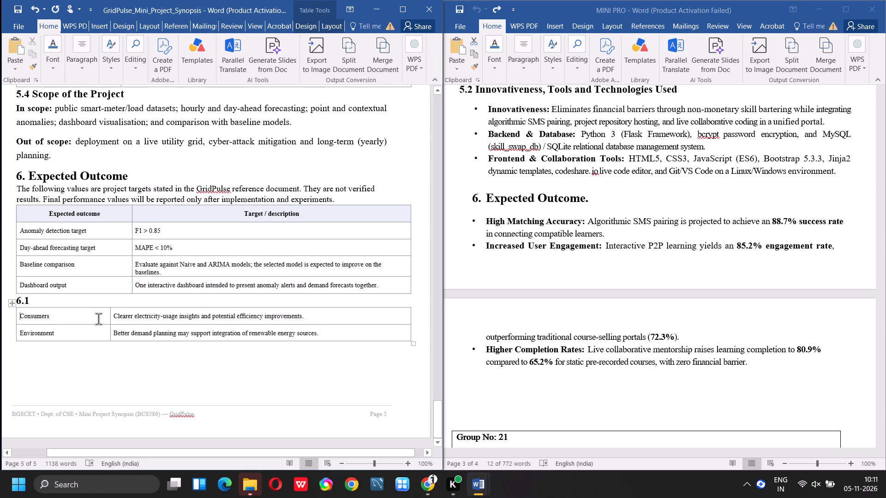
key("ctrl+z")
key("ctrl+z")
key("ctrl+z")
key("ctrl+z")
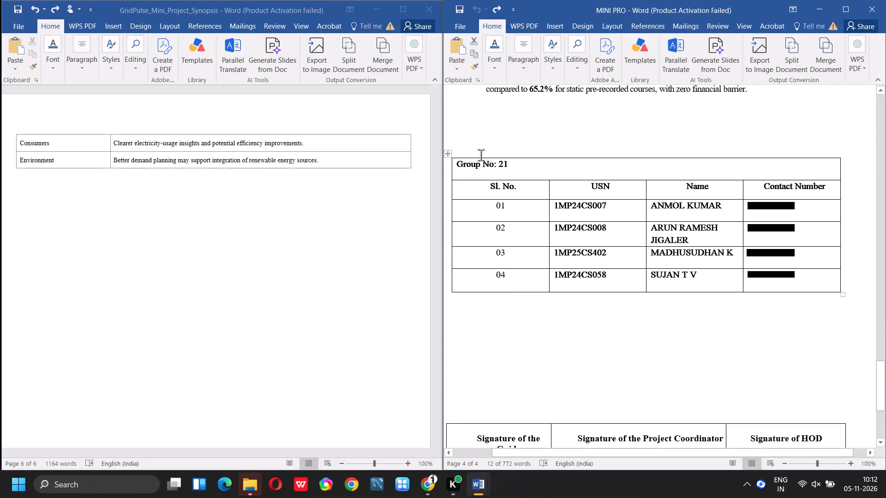
Copy the Group No: 21 member table from MINI PRO and paste it six blank lines below the Expected Benefits table in the GridPulse synopsis.
right_click(451, 154)
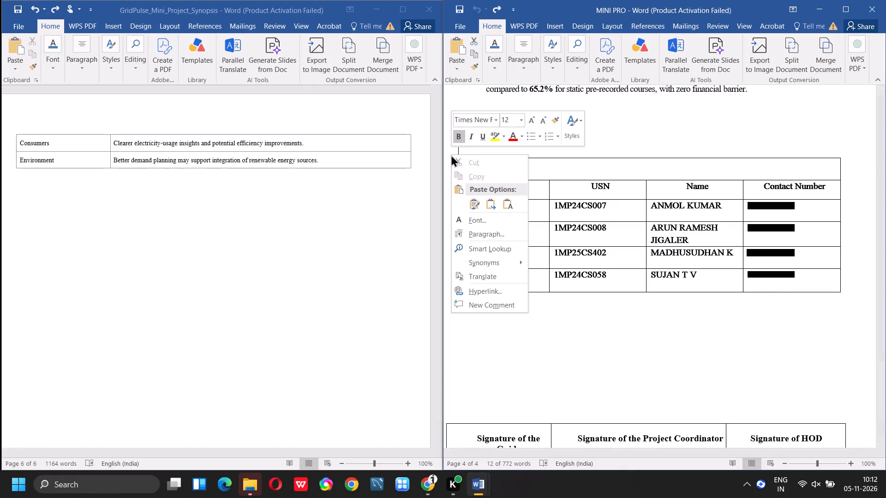
left_click(623, 189)
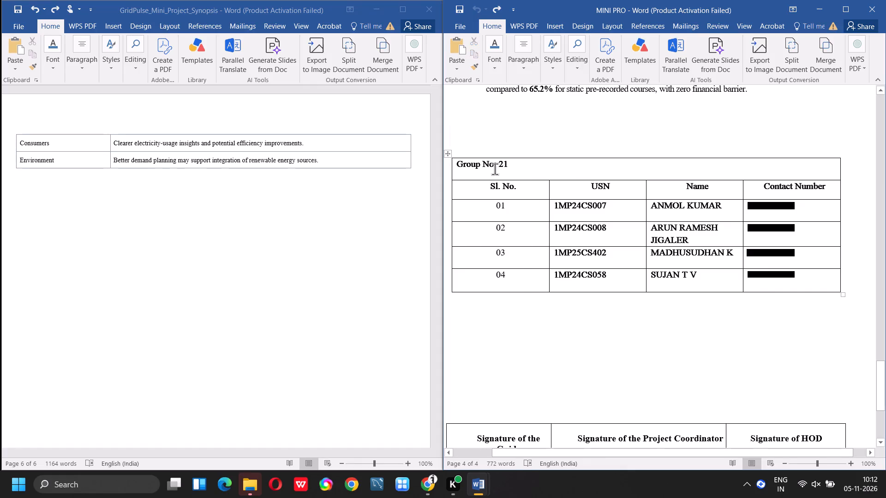
left_click_drag(495, 169, 700, 316)
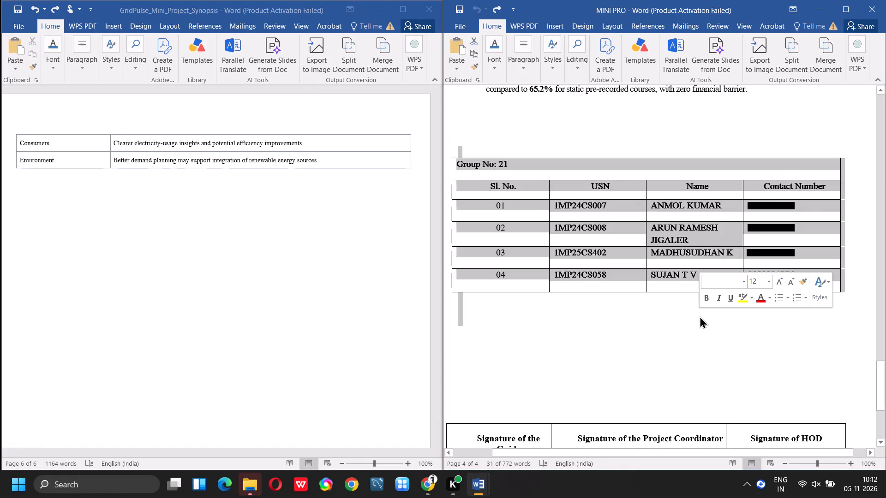
left_click(577, 321)
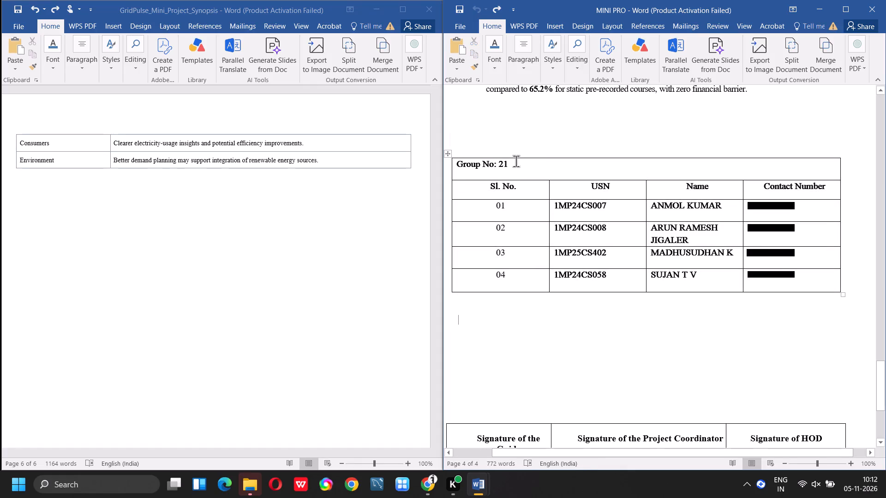
right_click(449, 153)
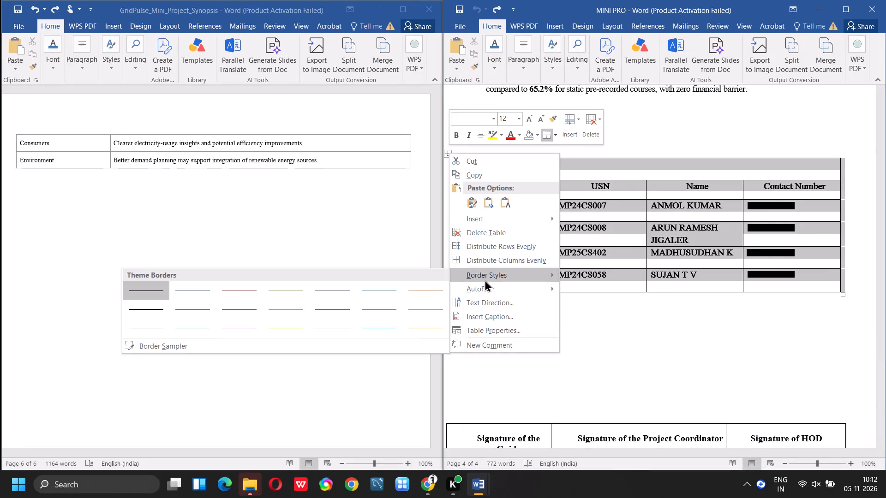
left_click(505, 172)
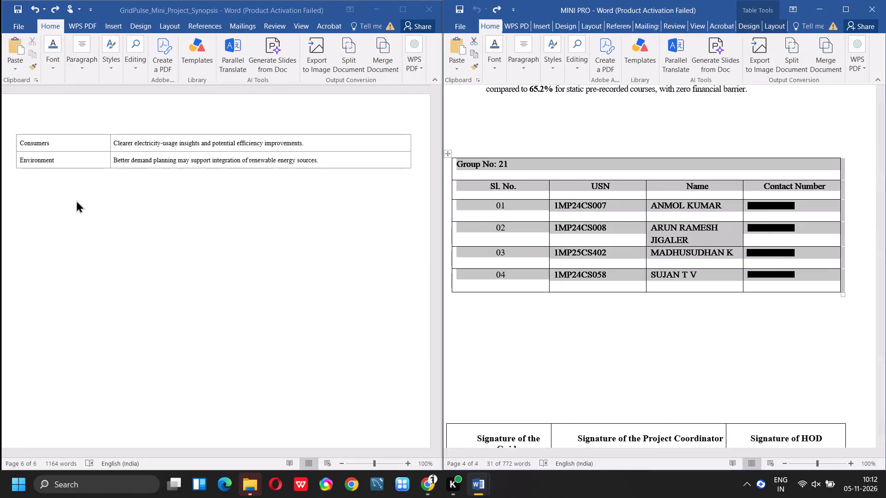
left_click(26, 215)
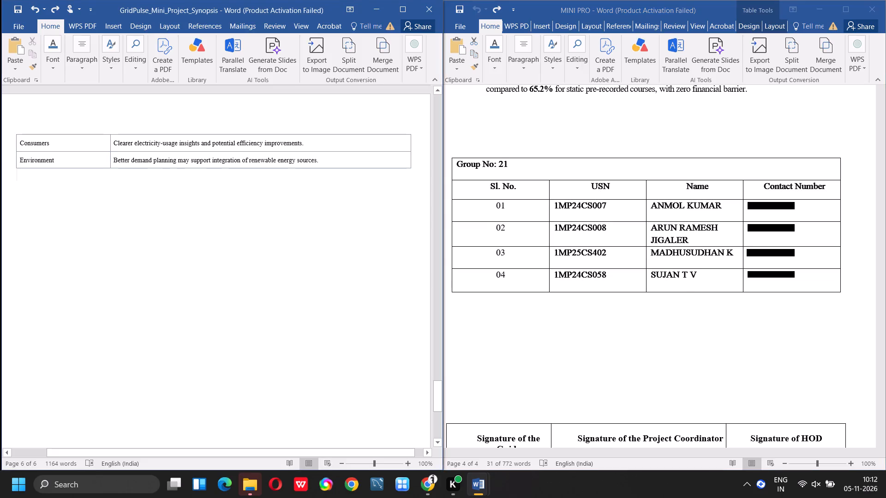
key("Return")
key("Return")
key("Return")
key("Return")
key("Return")
key("Return")
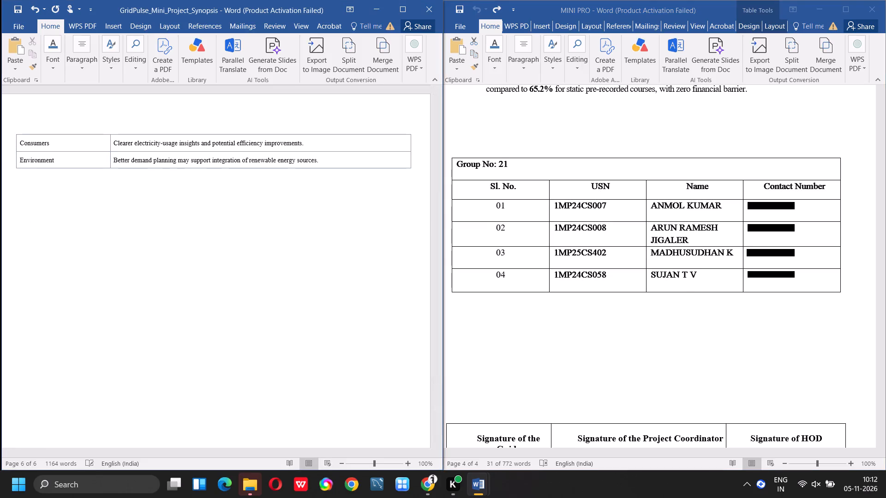
key("ctrl+v")
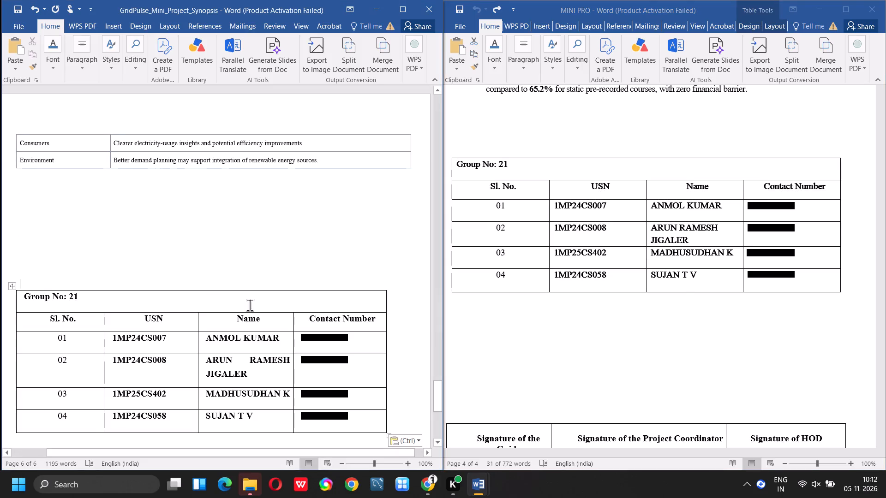
Remove extra blank lines between the Expected Benefits table and the pasted Group No: 21 table.
key("BackSpace")
key("BackSpace")
key("BackSpace")
key("BackSpace")
left_click(98, 235)
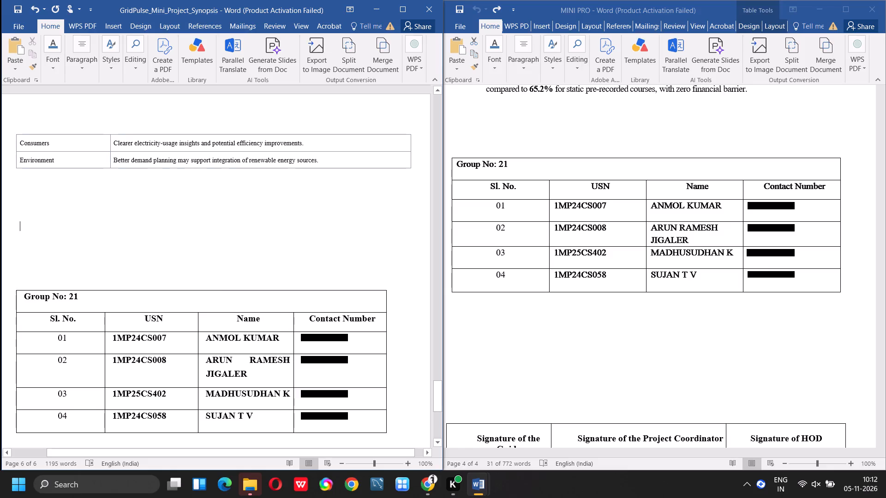
key("BackSpace")
key("BackSpace")
key("BackSpace")
key("BackSpace")
key("BackSpace")
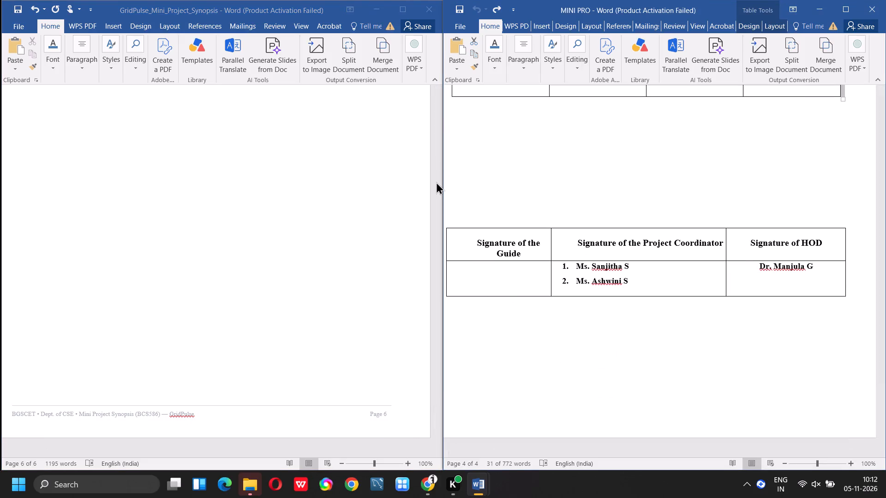
Copy the Guide, Project Coordinator and HOD signature table from MINI PRO and paste it above the Group No: 21 table in the GridPulse synopsis.
left_click(445, 225)
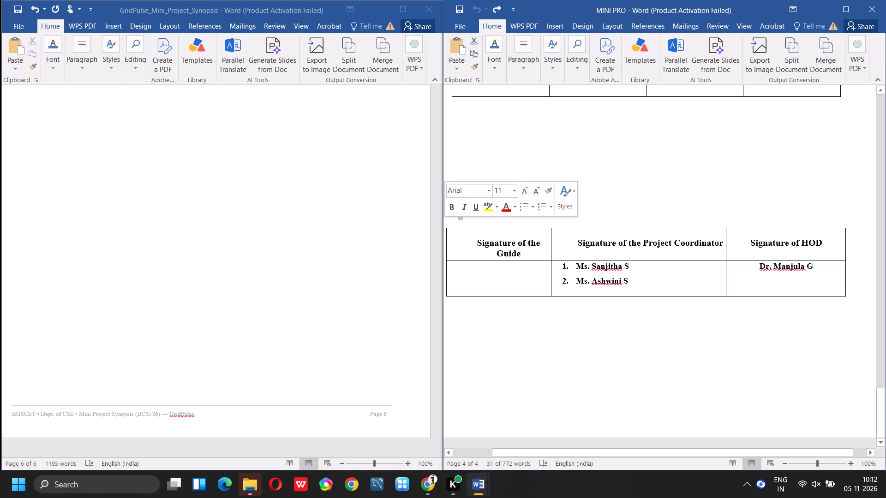
right_click(445, 225)
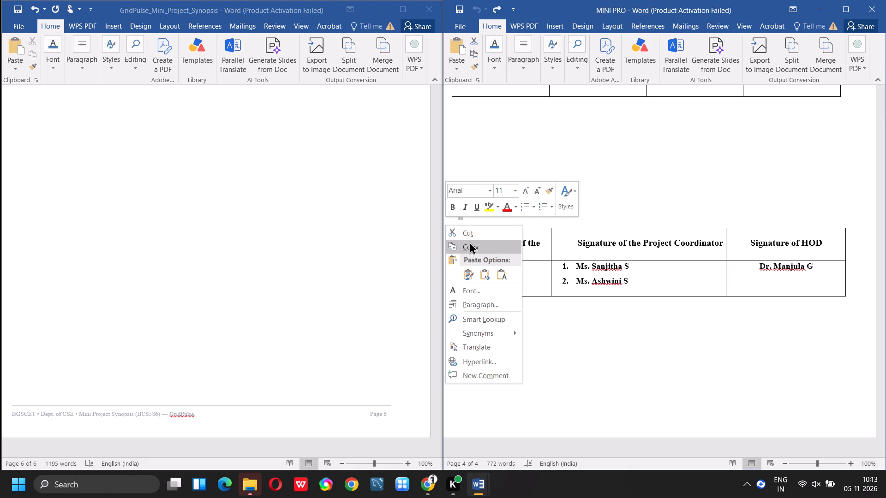
left_click(629, 335)
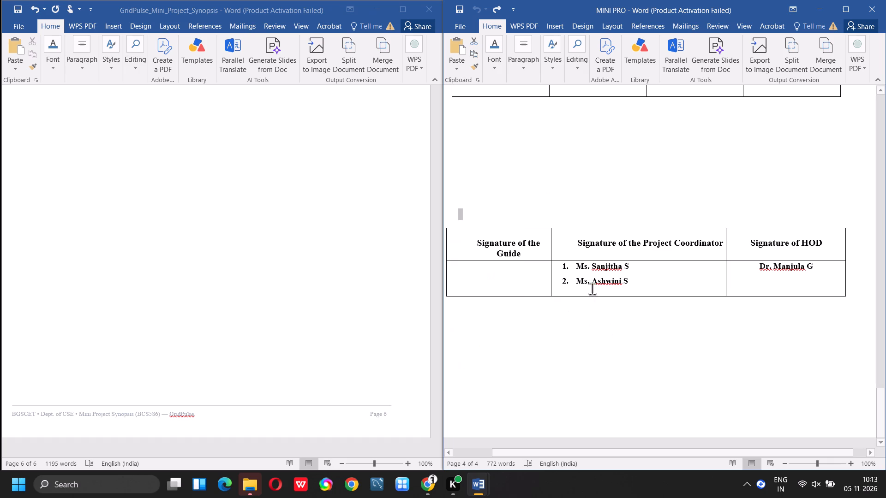
left_click(518, 242)
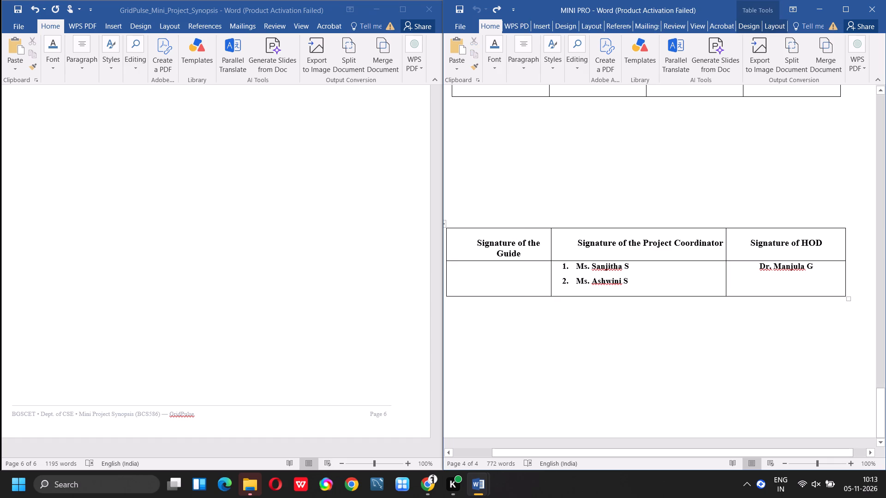
right_click(444, 226)
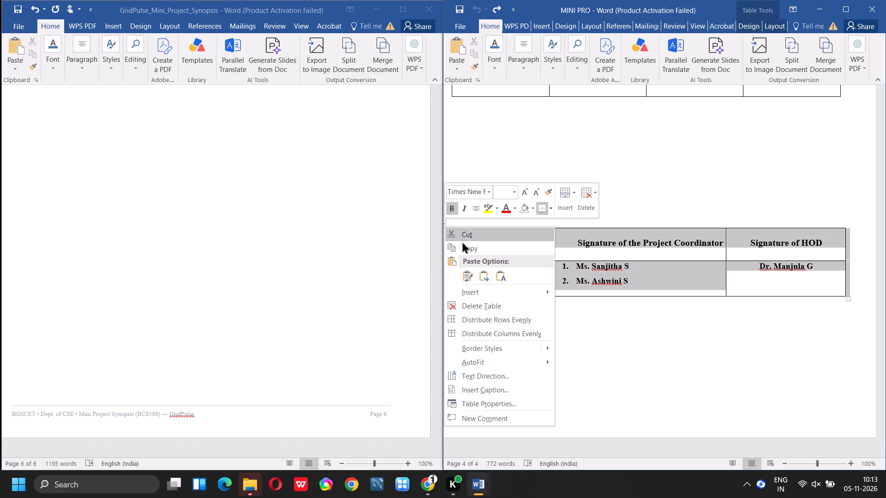
left_click(472, 249)
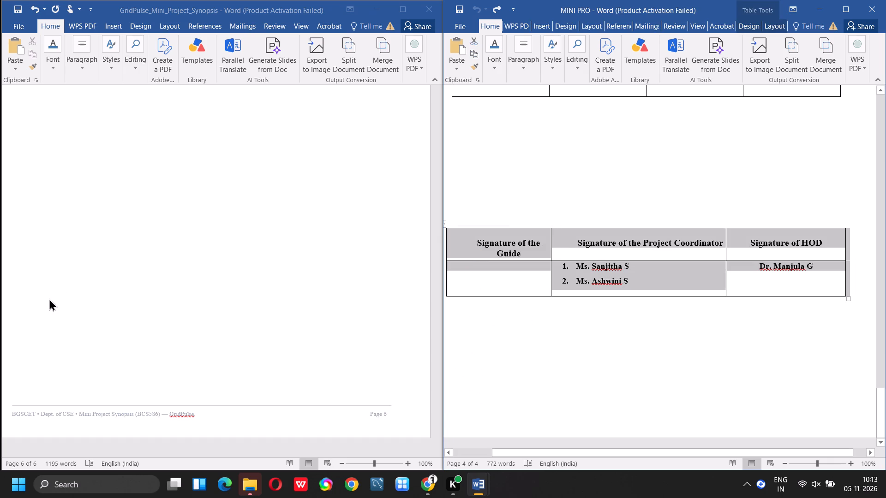
left_click(40, 304)
key("ctrl+v")
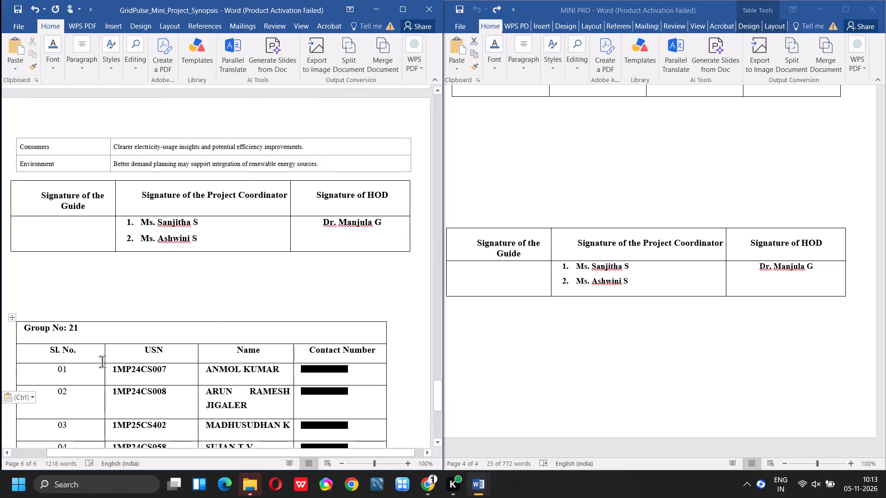
Undo the pasting of the signature table above the Group No: 21 table.
key("ctrl+z")
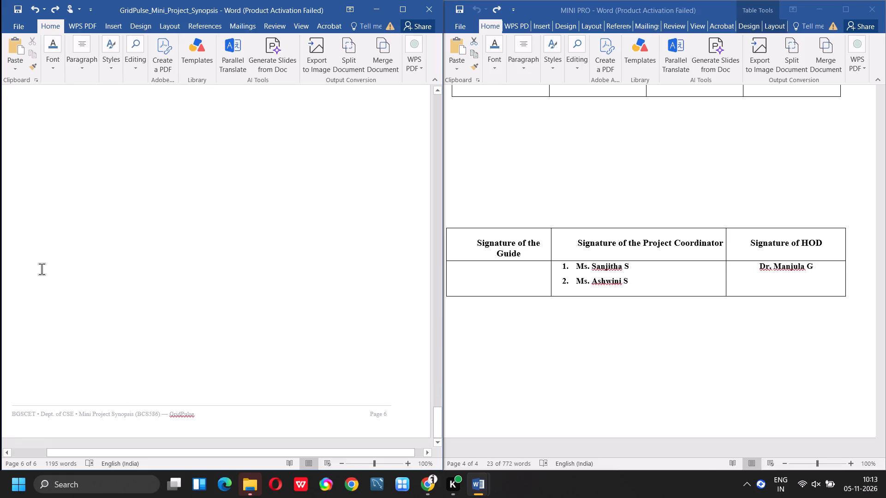
Insert a long run of blank lines below the Group No: 21 member table in the GridPulse synopsis.
left_click(29, 275)
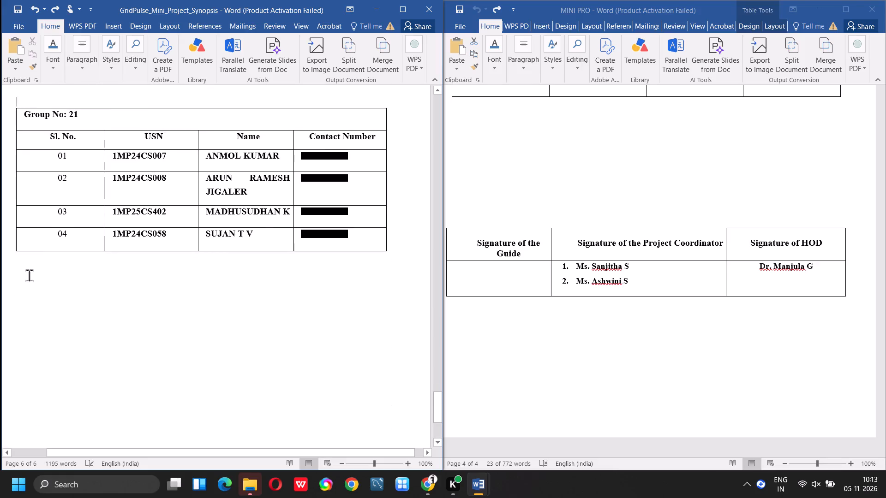
left_click(71, 278)
left_click(353, 257)
left_click(126, 262)
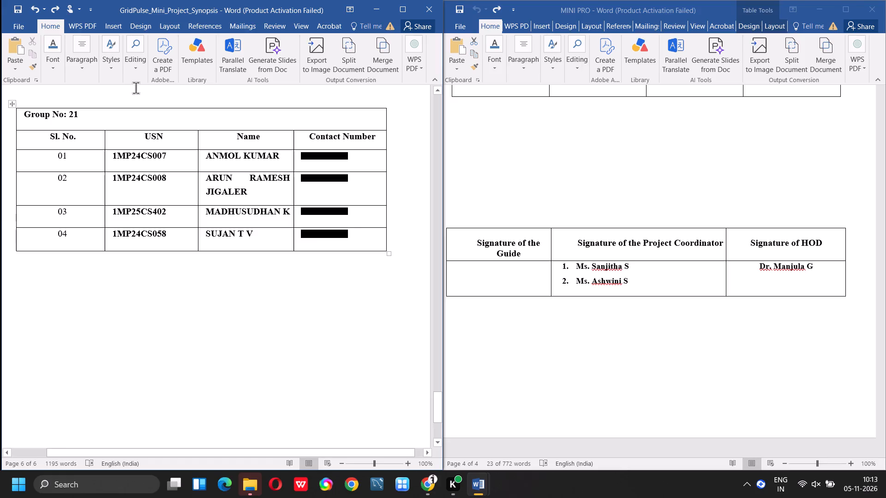
left_click(135, 101)
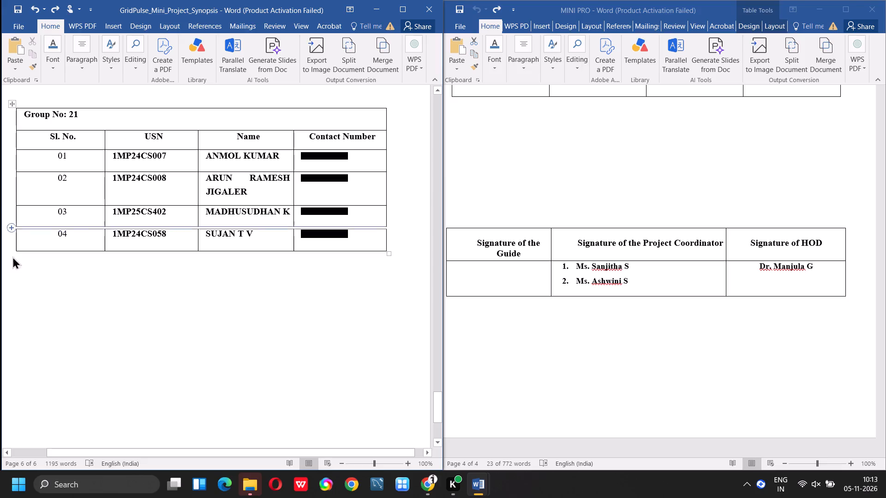
left_click(22, 281)
key("Return")
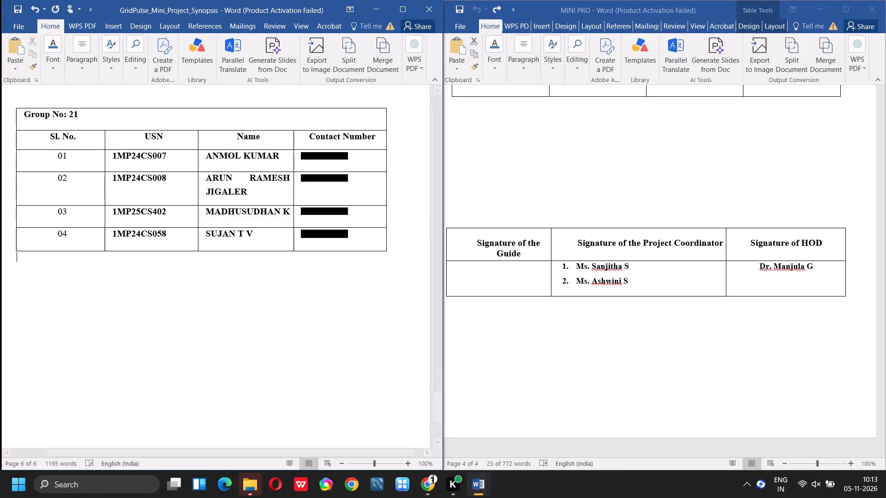
key("Return")
key("Return")
key("Return")
key("Return")
key("Return")
key("Return")
key("Return")
key("Return")
key("Return")
key("Return")
key("Return")
key("Return")
key("Return")
key("Return")
key("Return")
key("Return")
key("Return")
key("Return")
key("Return")
key("Return")
key("Return")
key("Return")
key("Return")
key("Return")
key("Return")
key("Return")
key("Return")
key("Return")
key("Return")
key("Return")
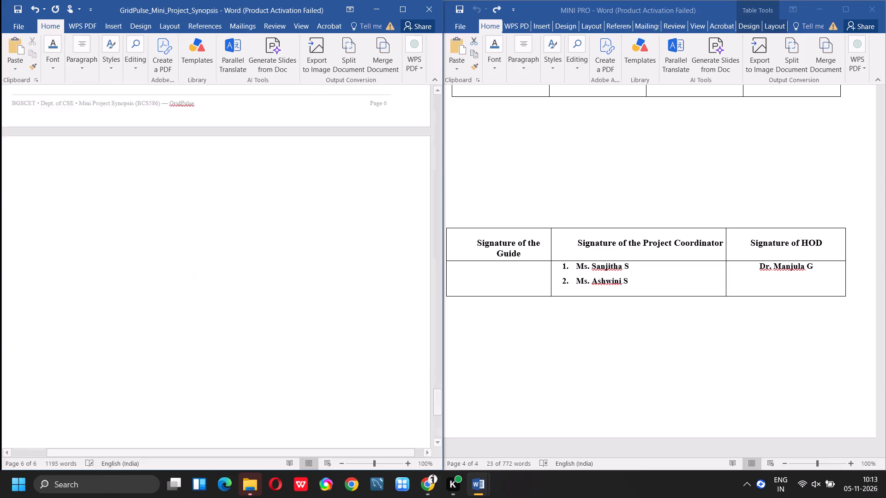
Clear the stray backslashes and surplus blank lines, bringing the insertion point back to the lower part of page 6.
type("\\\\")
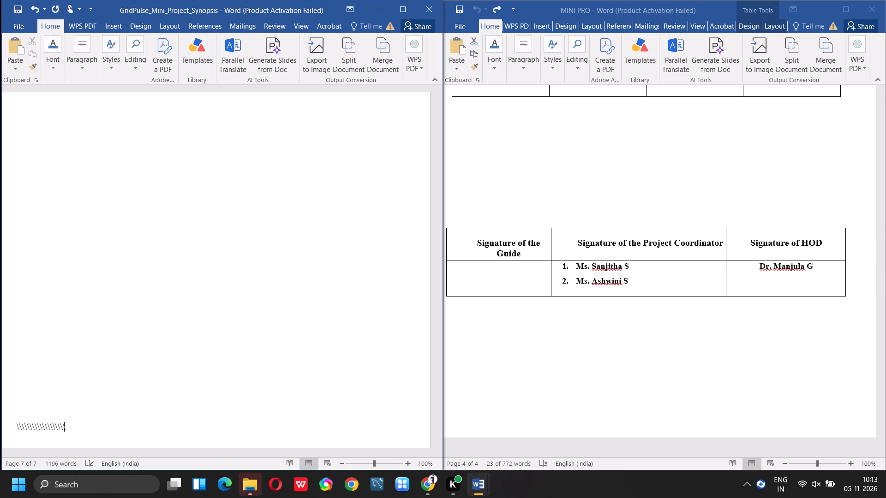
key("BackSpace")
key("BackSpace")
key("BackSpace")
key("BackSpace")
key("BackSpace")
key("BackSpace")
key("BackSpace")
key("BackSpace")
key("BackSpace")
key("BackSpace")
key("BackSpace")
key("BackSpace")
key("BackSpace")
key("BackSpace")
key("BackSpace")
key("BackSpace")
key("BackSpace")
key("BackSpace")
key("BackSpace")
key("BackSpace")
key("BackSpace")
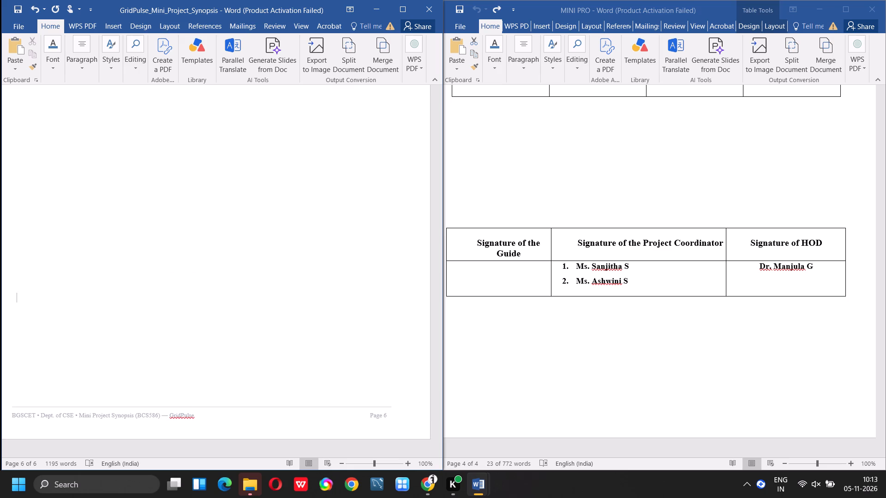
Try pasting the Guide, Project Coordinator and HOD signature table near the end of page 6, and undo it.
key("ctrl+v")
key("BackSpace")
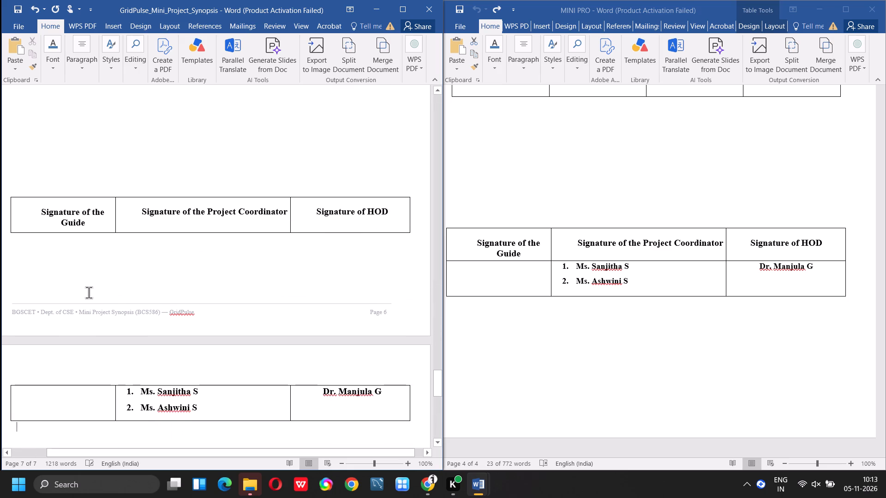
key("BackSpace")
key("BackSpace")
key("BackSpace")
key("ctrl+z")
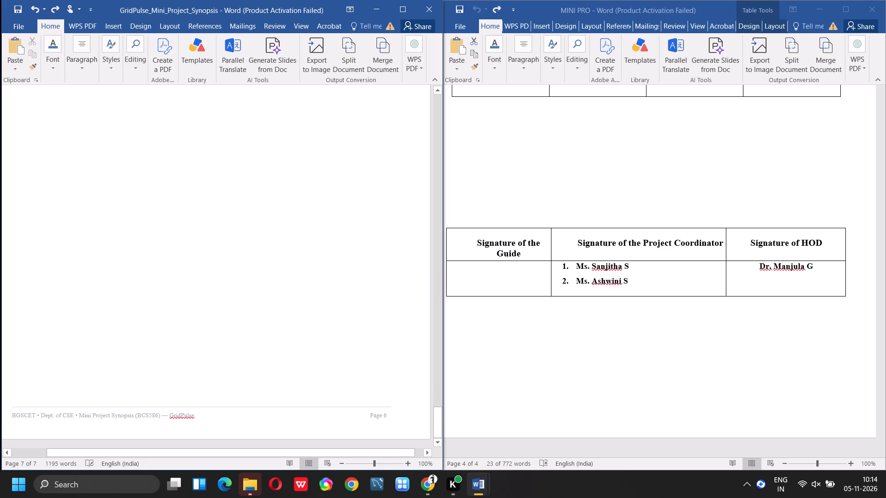
Remove four blank lines and paste the Guide, Project Coordinator and HOD signature table below the Group No: 21 table on page 6.
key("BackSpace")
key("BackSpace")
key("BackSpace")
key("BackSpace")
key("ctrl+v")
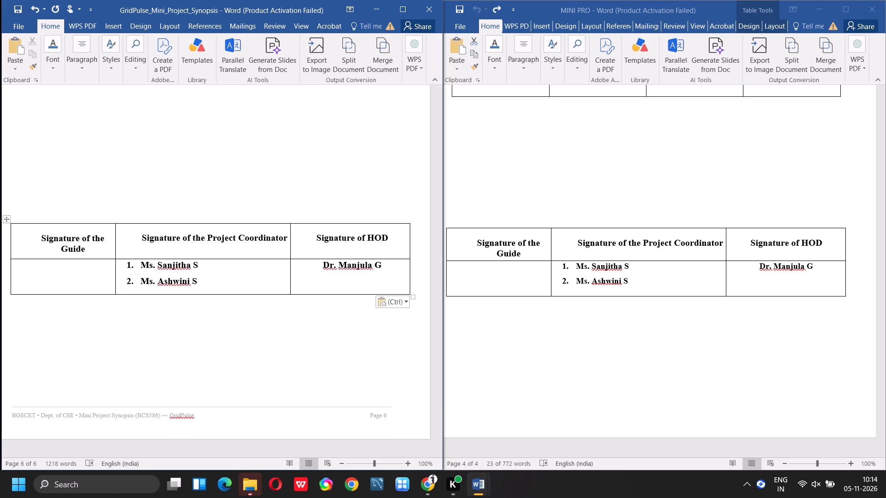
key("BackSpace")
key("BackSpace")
Add one blank line between the Group No: 21 table and the signature table.
left_click(18, 170)
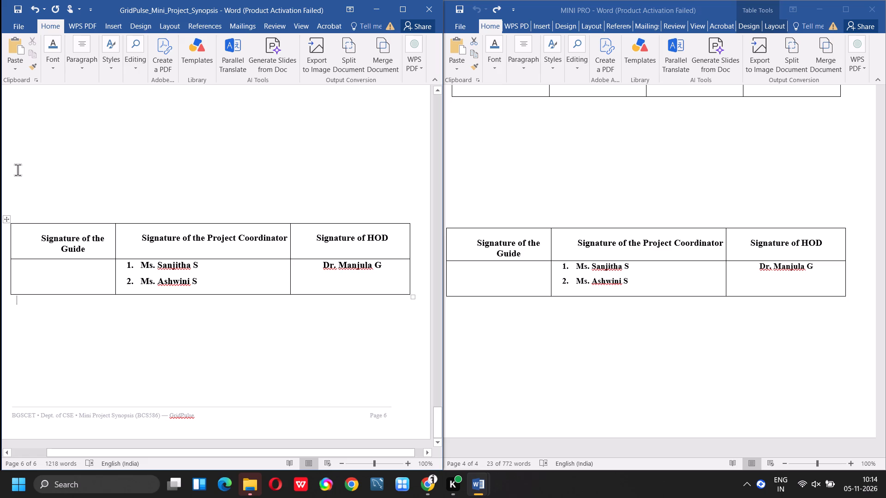
key("Return")
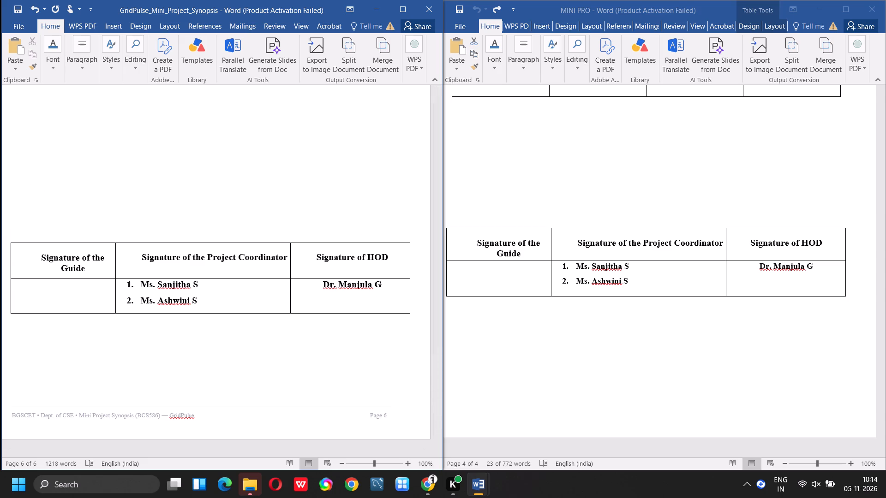
key("Return")
key("BackSpace")
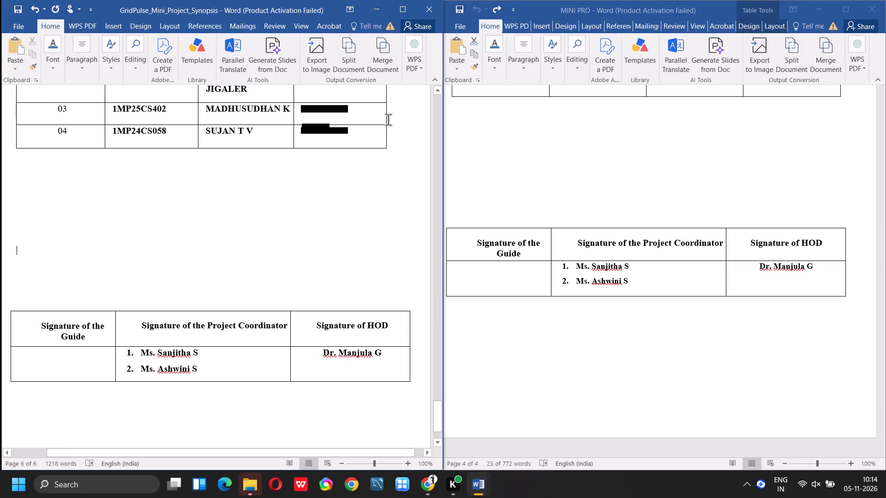
Widen the Contact Number column of the Group No: 21 table until its outer edge lines up with the signature table.
left_click_drag(386, 118, 390, 118)
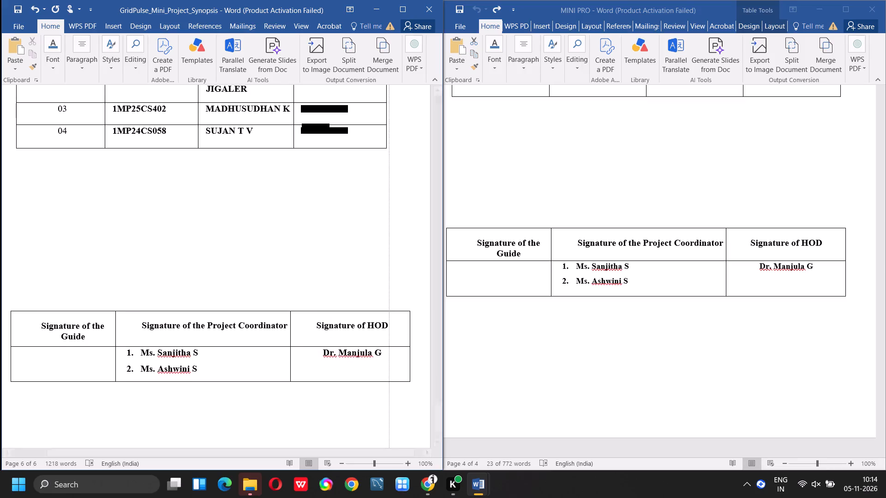
left_click_drag(390, 118, 409, 119)
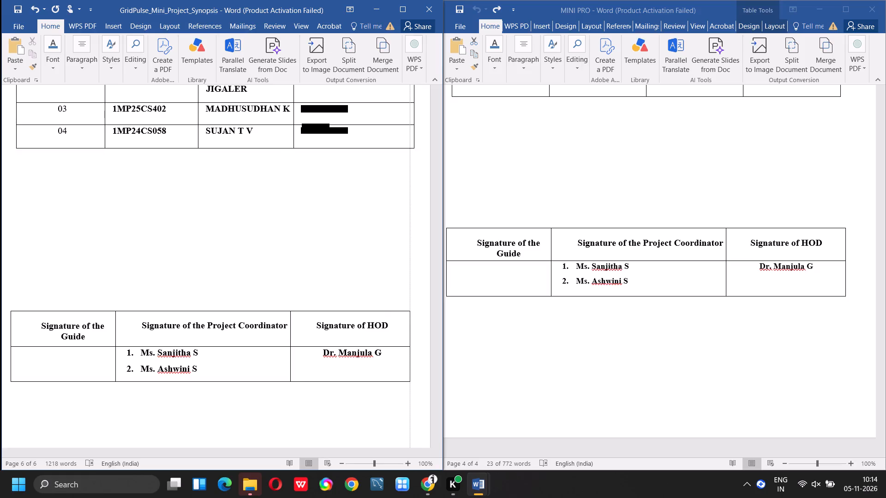
left_click_drag(409, 119, 409, 119)
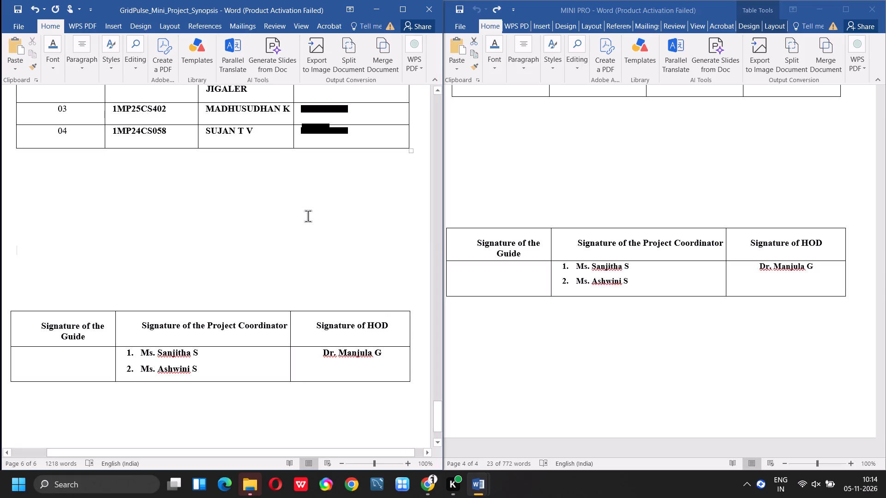
left_click(308, 216)
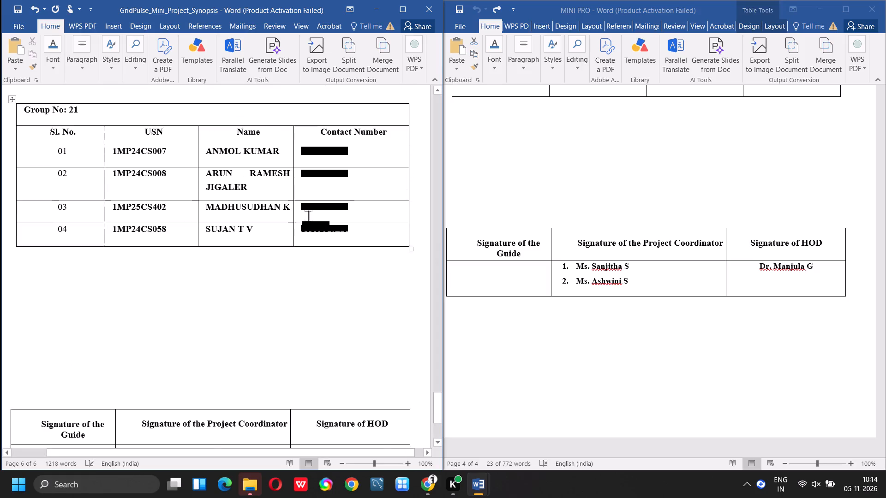
left_click(308, 216)
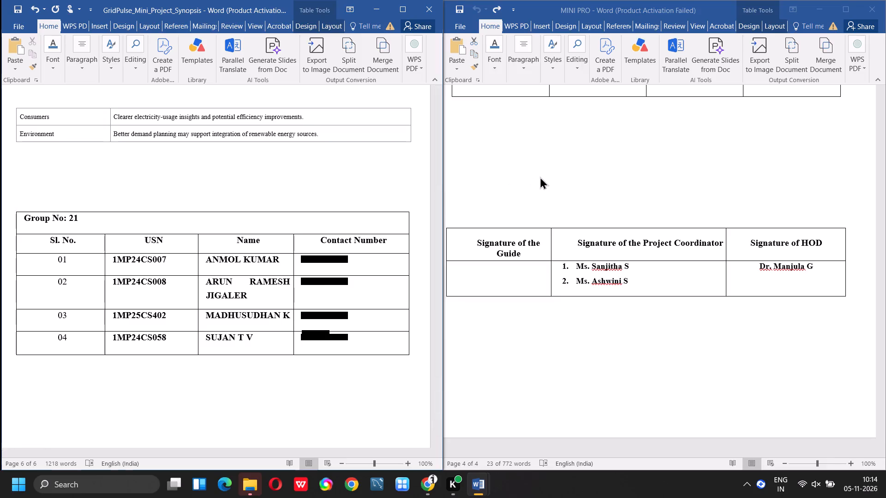
left_click(299, 357)
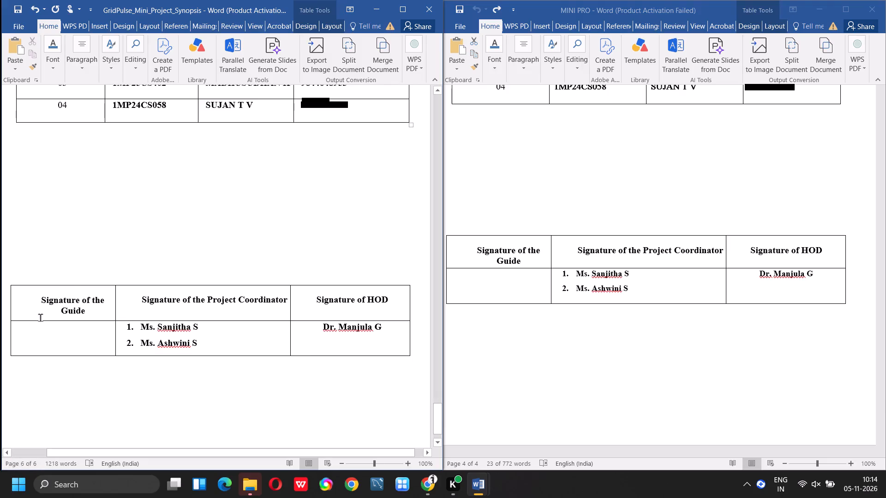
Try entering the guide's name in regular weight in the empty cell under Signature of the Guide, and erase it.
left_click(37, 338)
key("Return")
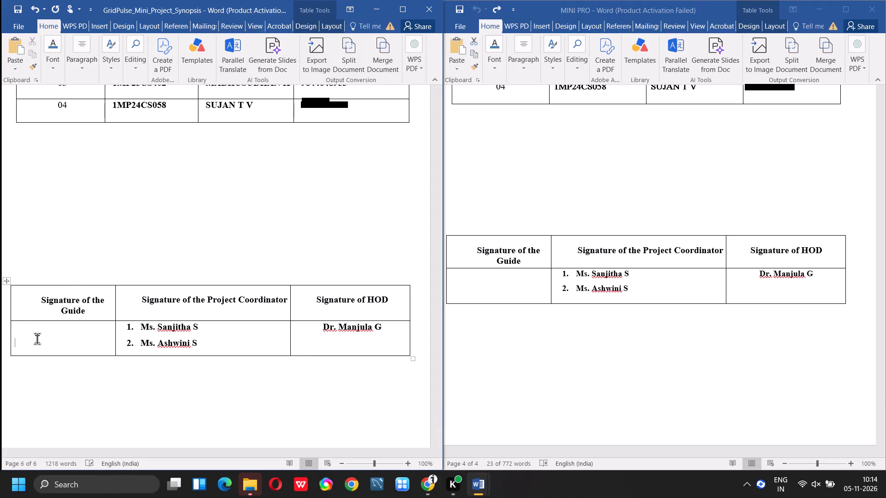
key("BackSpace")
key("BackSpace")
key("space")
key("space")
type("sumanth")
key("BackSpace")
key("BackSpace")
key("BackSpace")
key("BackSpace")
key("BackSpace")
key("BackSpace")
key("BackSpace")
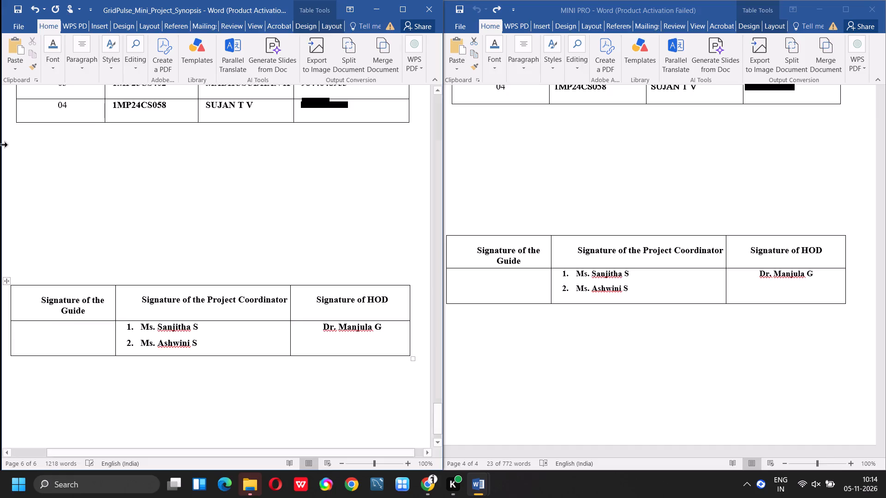
Enter the guide's name in bold, starting with the title "Mr.", in the empty cell under Signature of the Guide.
left_click(50, 67)
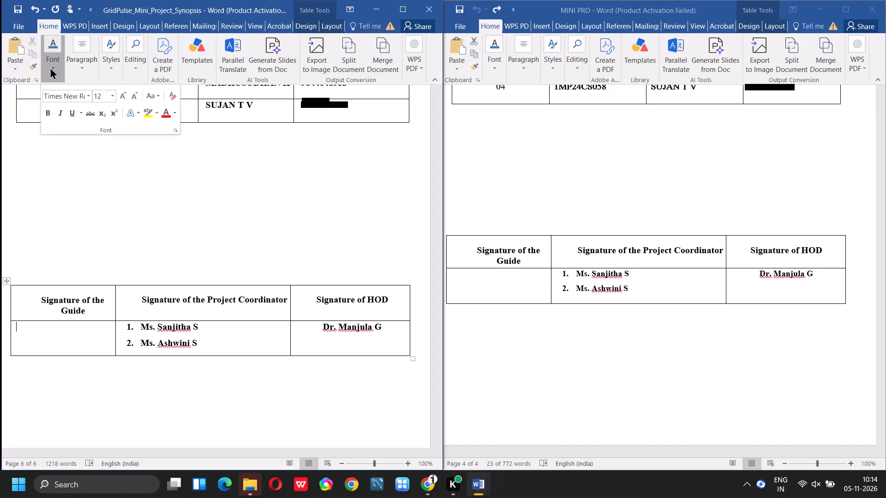
left_click(48, 113)
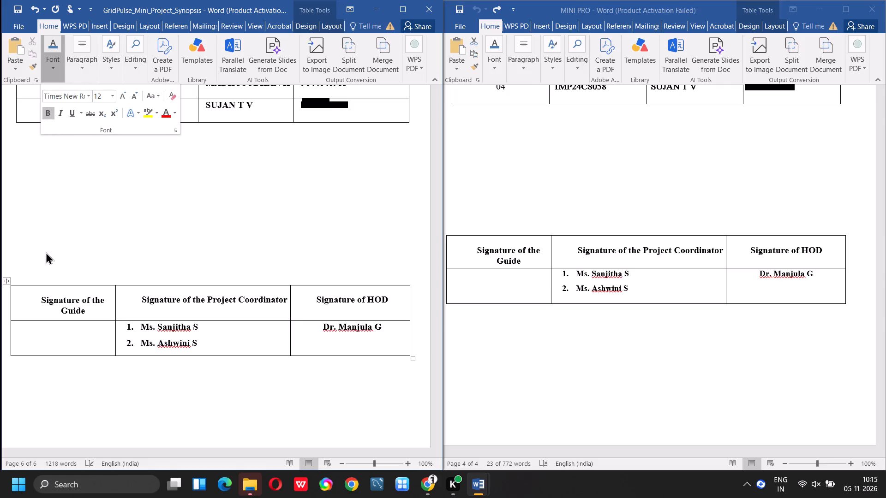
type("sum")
left_click(25, 335)
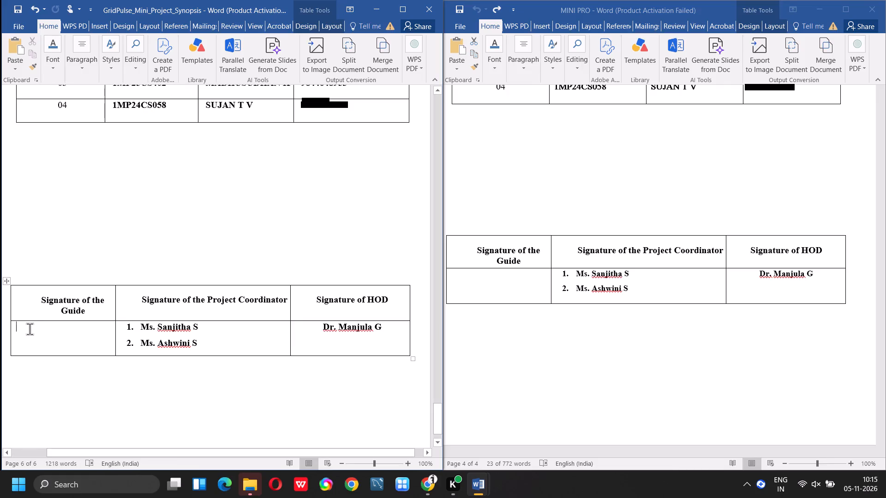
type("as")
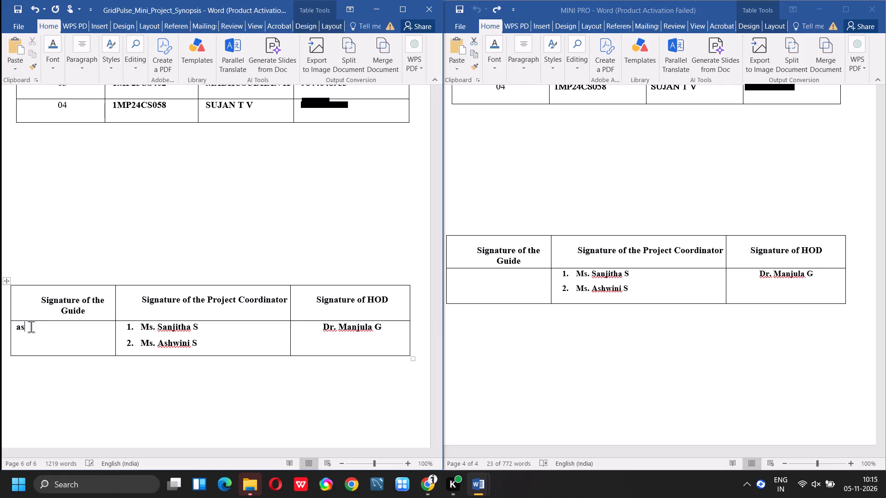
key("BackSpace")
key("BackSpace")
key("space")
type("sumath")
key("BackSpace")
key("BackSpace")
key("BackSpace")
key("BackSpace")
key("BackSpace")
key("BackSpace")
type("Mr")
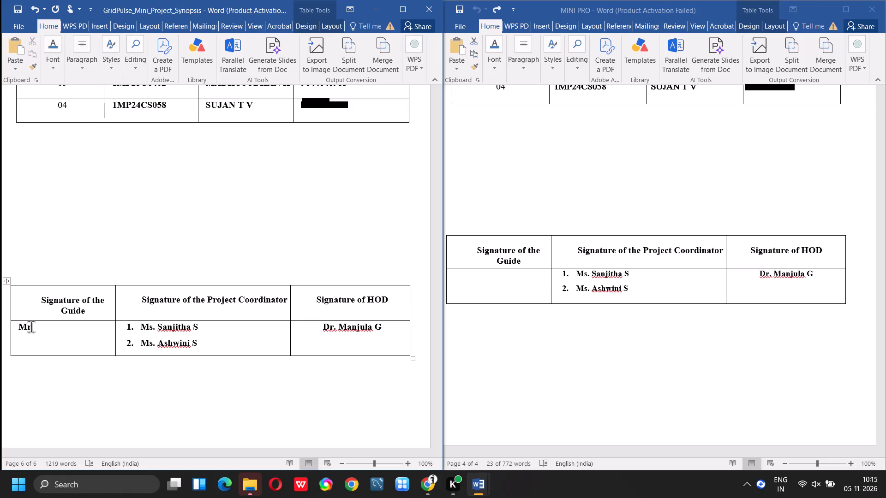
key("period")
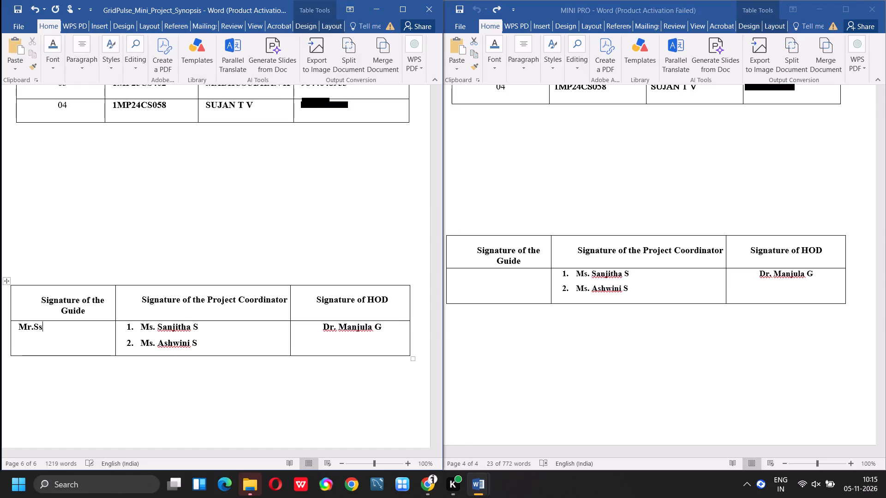
Correct and complete the guide's name after "Mr." under Signature of the Guide, ending with the initial.
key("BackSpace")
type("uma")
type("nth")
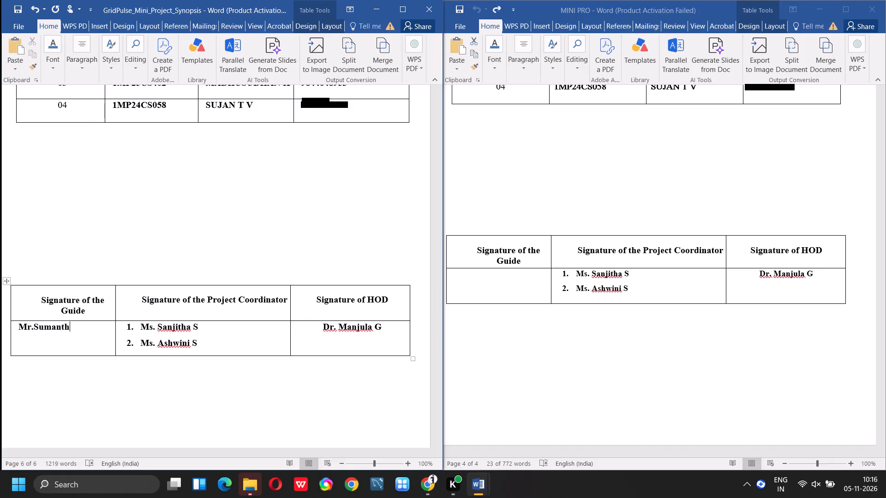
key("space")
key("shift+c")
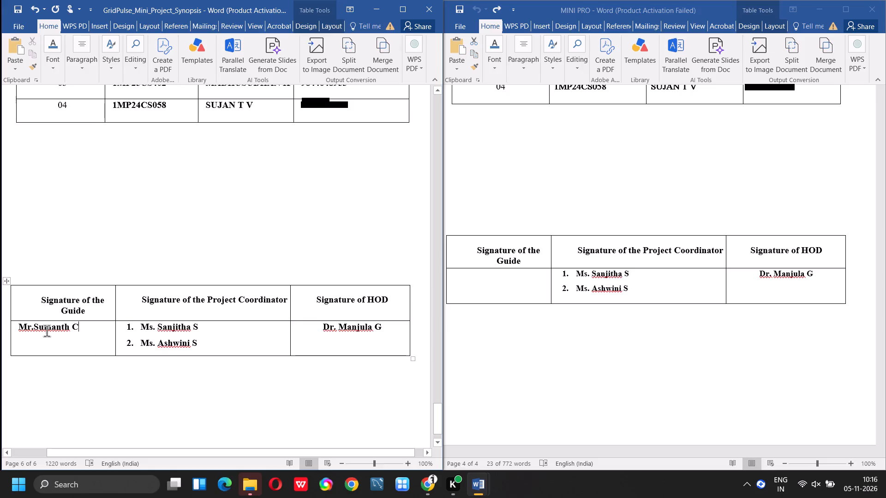
Indent the guide's name by seven spaces so it sits centred under the Signature of the Guide heading.
left_click(19, 326)
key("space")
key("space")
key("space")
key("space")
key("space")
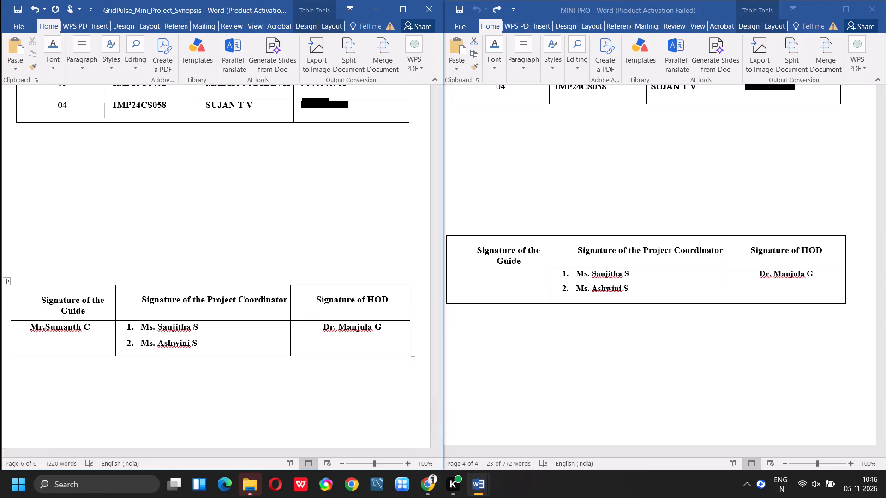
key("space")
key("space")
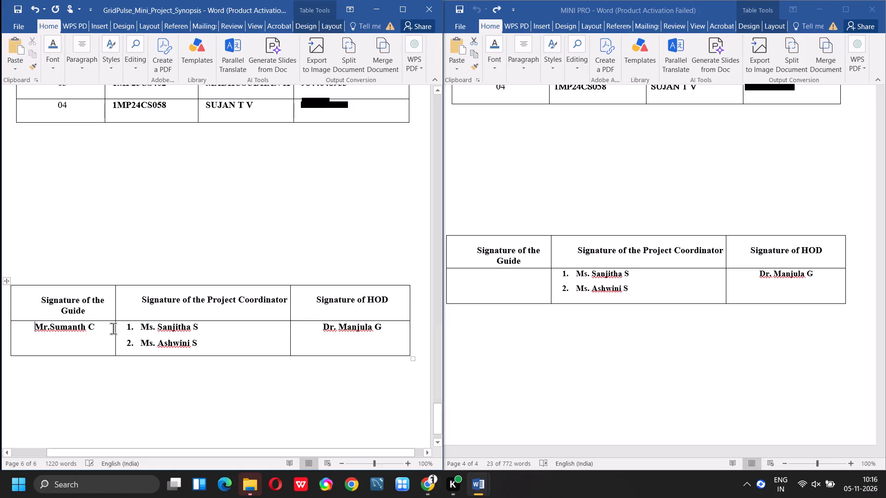
left_click(168, 225)
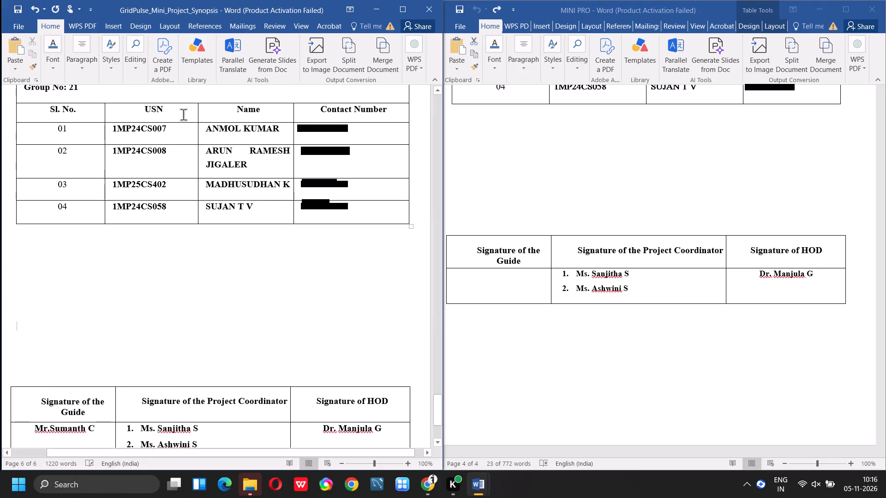
Change the last two digits of the USN in row 01 of the Group No: 21 table to 18.
left_click(174, 127)
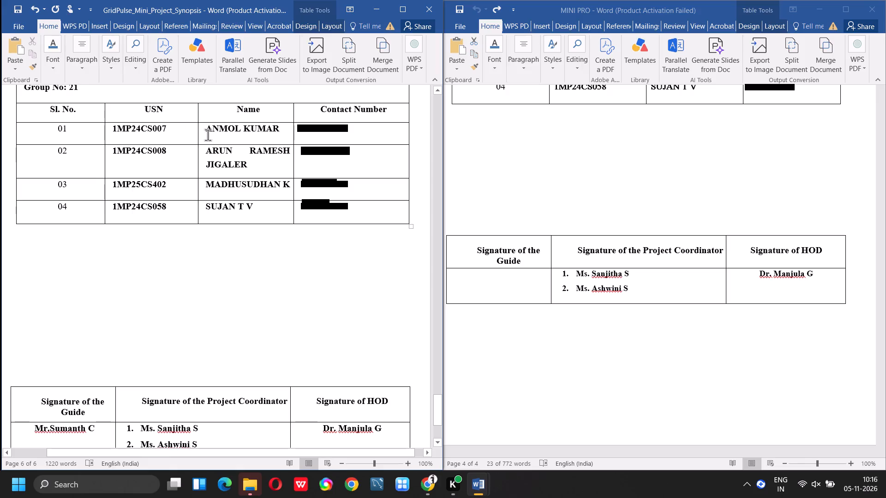
key("BackSpace")
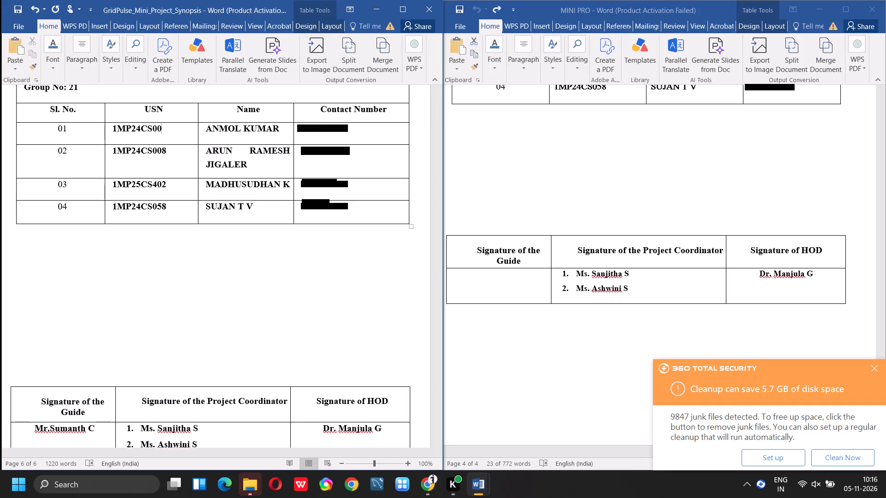
key("BackSpace")
Complete the final two digits of the new member's USN in row 01 of the Group No: 21 table.
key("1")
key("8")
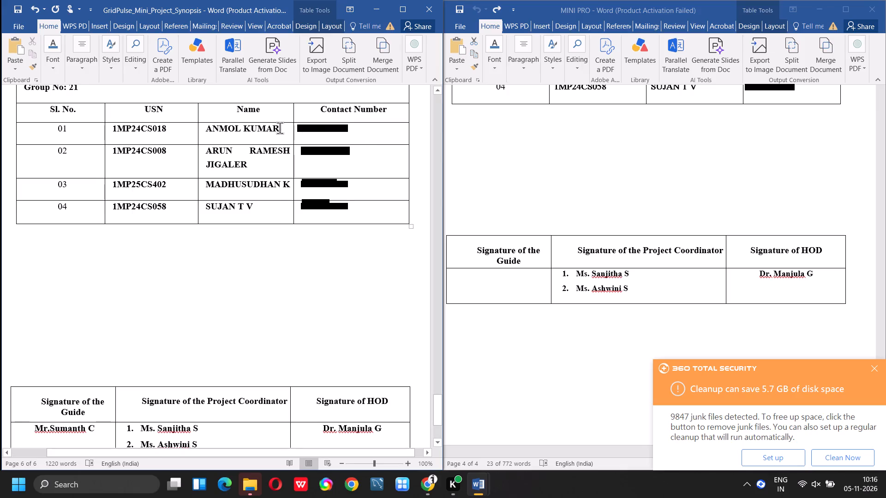
Replace the student name in row 01 of the Group No: 21 table with the new member's name.
left_click(280, 128)
key("BackSpace")
key("BackSpace")
key("BackSpace")
key("BackSpace")
key("BackSpace")
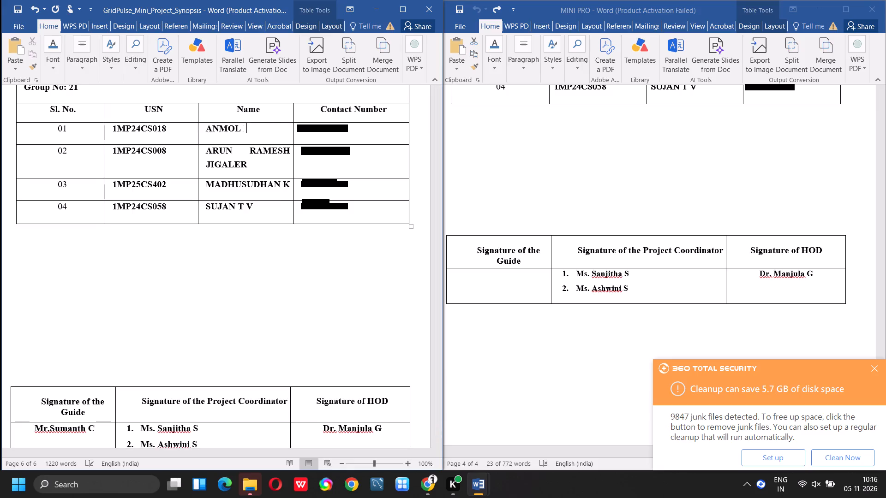
key("BackSpace")
key("BackSpace")
key("BackSpace")
key("BackSpace")
key("BackSpace")
key("BackSpace")
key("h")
key("BackSpace")
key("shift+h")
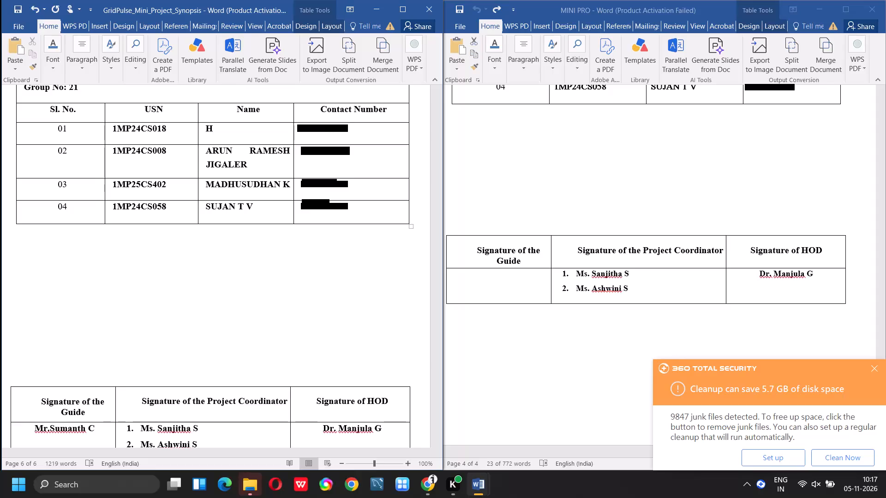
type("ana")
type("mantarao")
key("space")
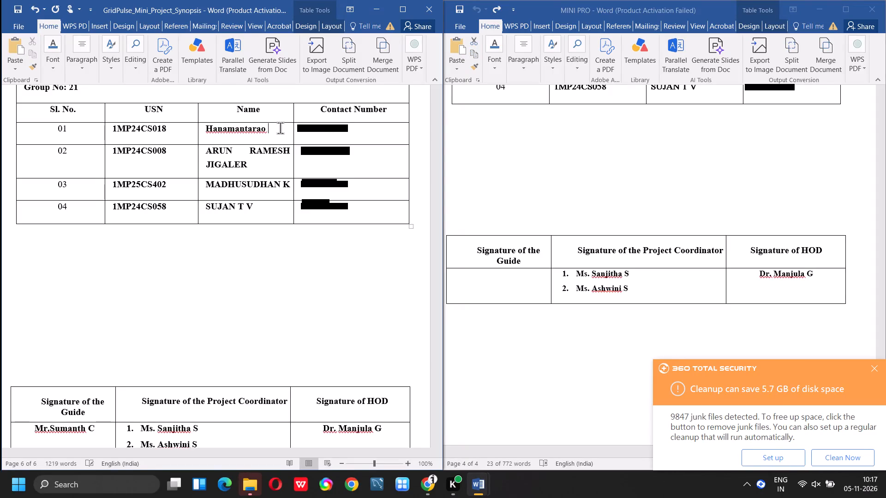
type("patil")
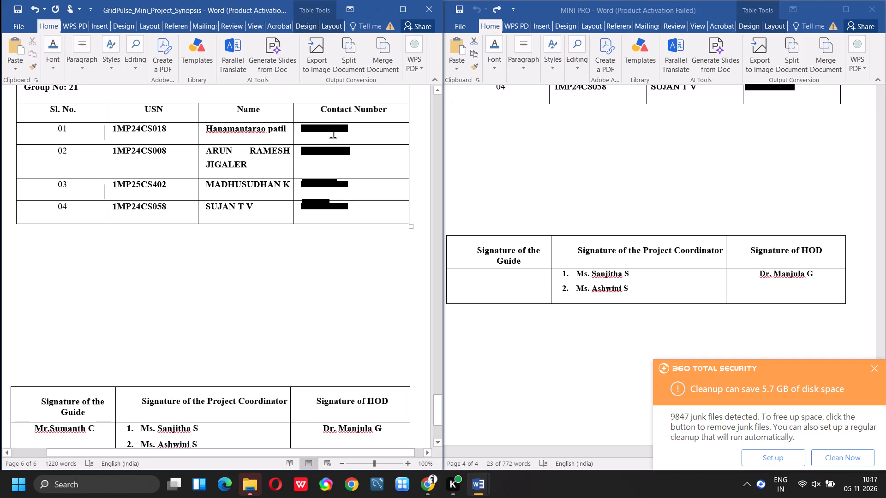
Erase the previous member's contact number from row 01 of the Group No: 21 table.
left_click(349, 124)
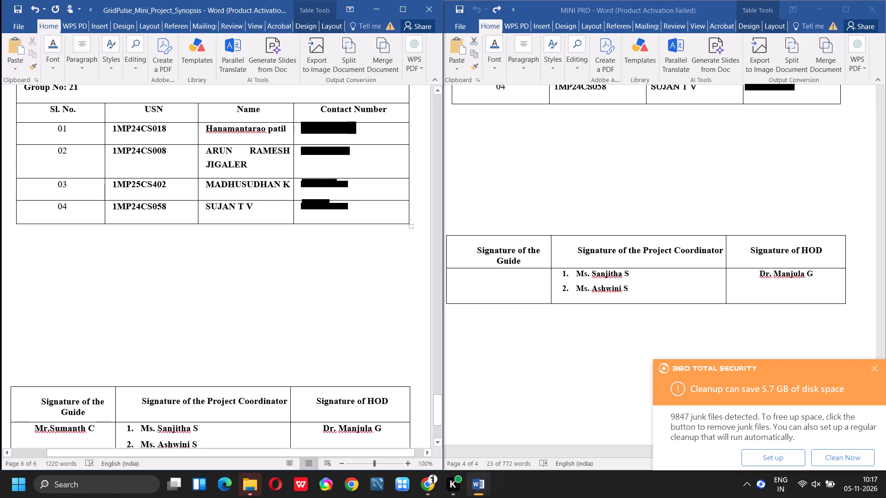
left_click(351, 127)
key("BackSpace")
key("BackSpace")
key("BackSpace")
key("BackSpace")
key("BackSpace")
key("BackSpace")
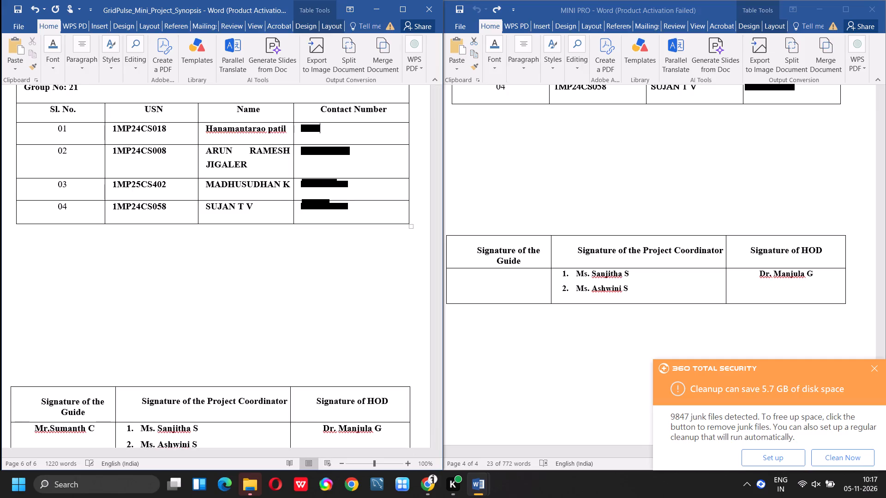
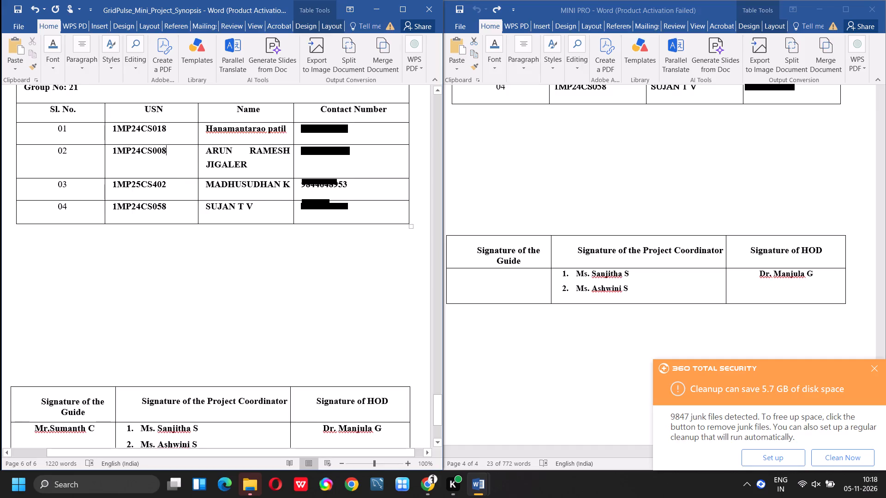
Replace the final two digits of the USN in row 02 of the Group No: 21 table with the new member's.
key("BackSpace")
key("BackSpace")
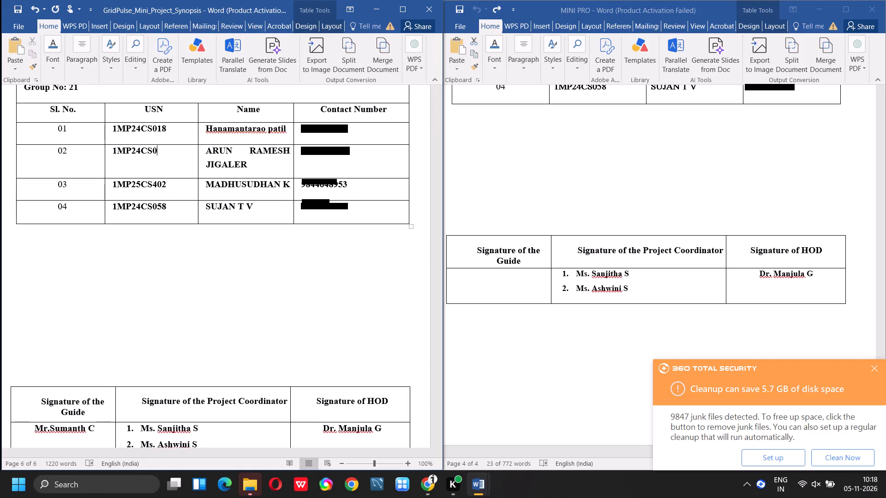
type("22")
Erase the previous member's full name from row 02 of the Group No: 21 table.
left_click(269, 161)
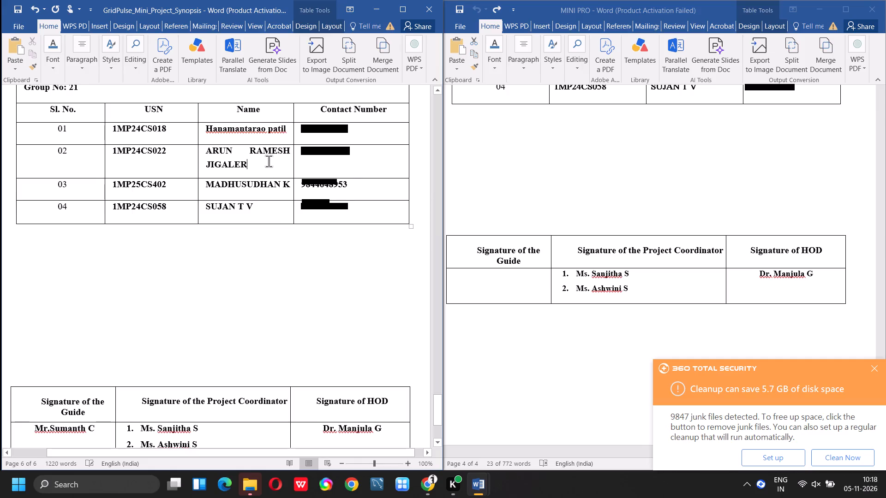
left_click(269, 161)
key("BackSpace")
key("BackSpace")
key("BackSpace")
key("BackSpace")
key("BackSpace")
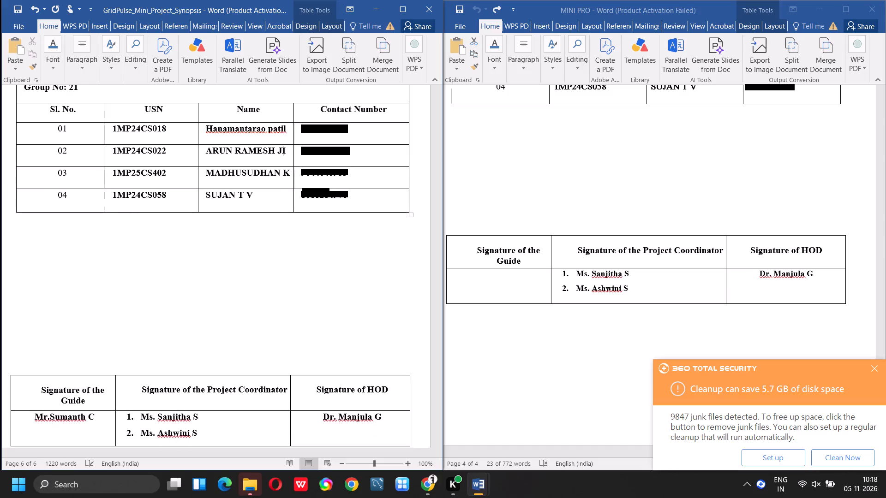
key("BackSpace")
key("BackSpace")
key("BackSpace")
key("BackSpace")
key("BackSpace")
key("BackSpace")
key("BackSpace")
key("BackSpace")
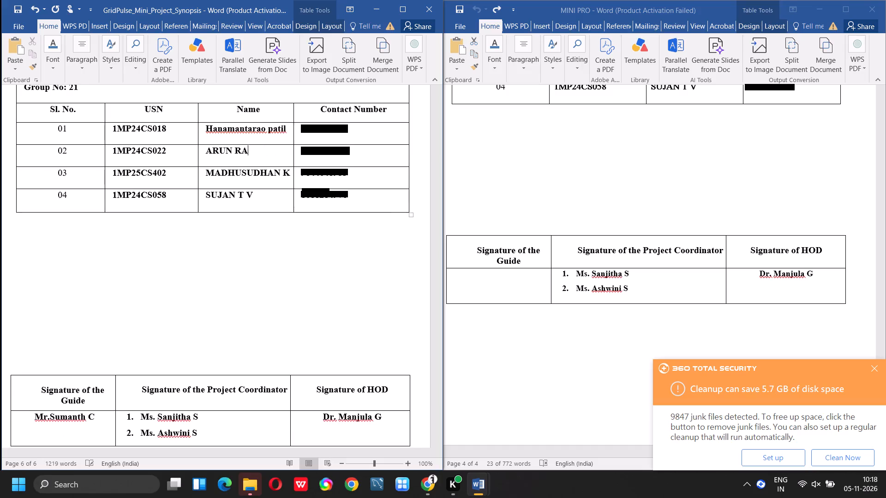
key("BackSpace")
key("BackSpace")
key("BackSpace")
key("BackSpace")
key("BackSpace")
key("BackSpace")
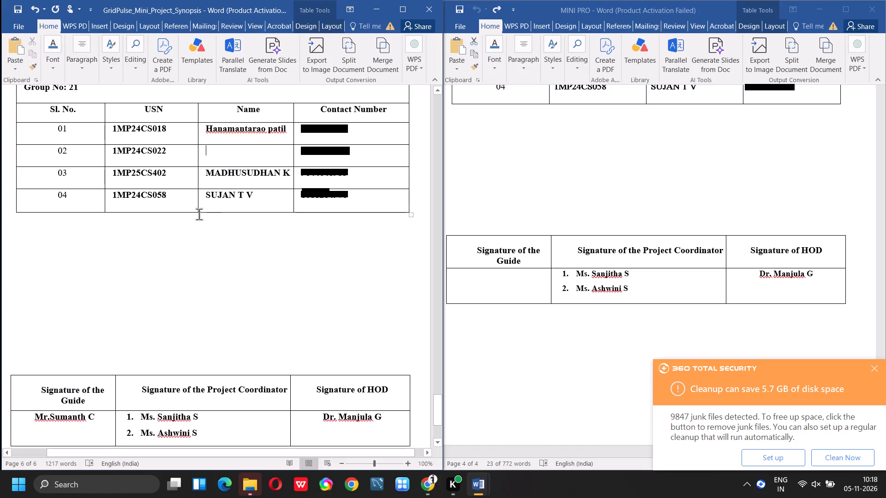
Replace the final three digits of the USN in row 03 of the Group No: 21 table with the new member's.
left_click(176, 175)
key("BackSpace")
key("BackSpace")
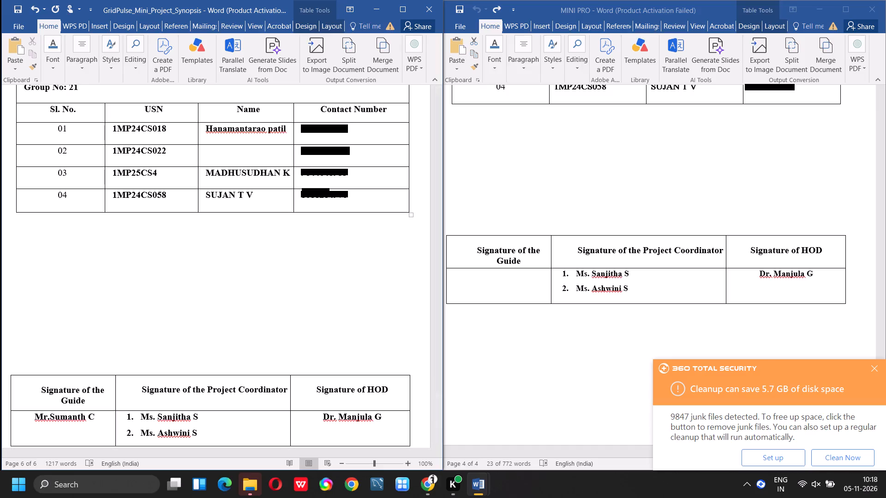
key("BackSpace")
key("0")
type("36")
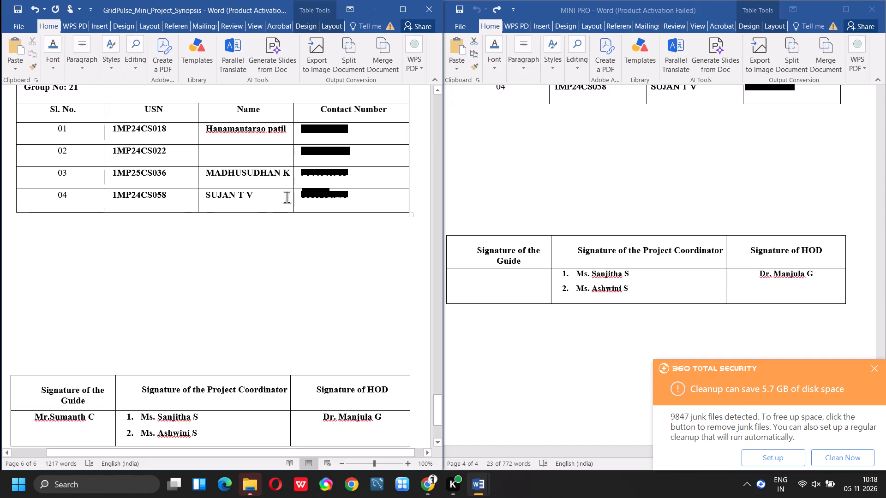
Replace the student name in row 03 of the Group No: 21 table with the new member's first name, capitalized.
left_click(290, 172)
key("BackSpace")
key("BackSpace")
key("BackSpace")
key("BackSpace")
key("BackSpace")
key("BackSpace")
key("BackSpace")
key("BackSpace")
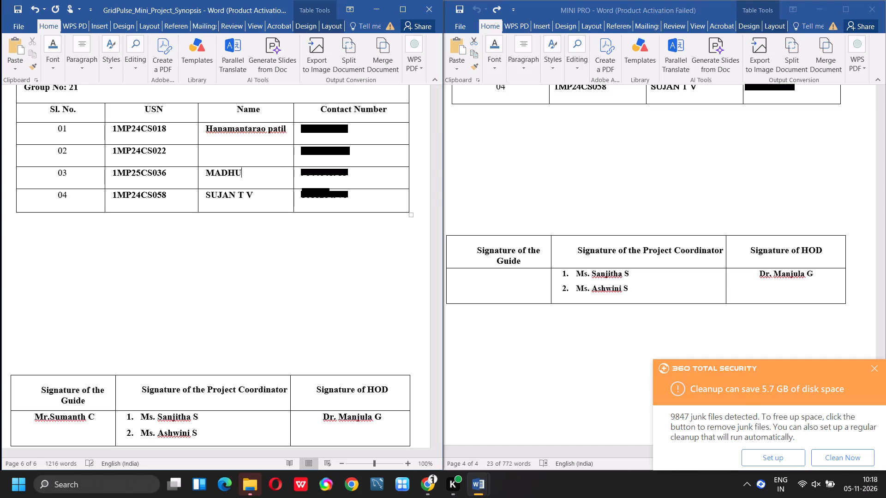
key("BackSpace")
key("BackSpace")
key("BackSpace")
key("BackSpace")
key("BackSpace")
key("BackSpace")
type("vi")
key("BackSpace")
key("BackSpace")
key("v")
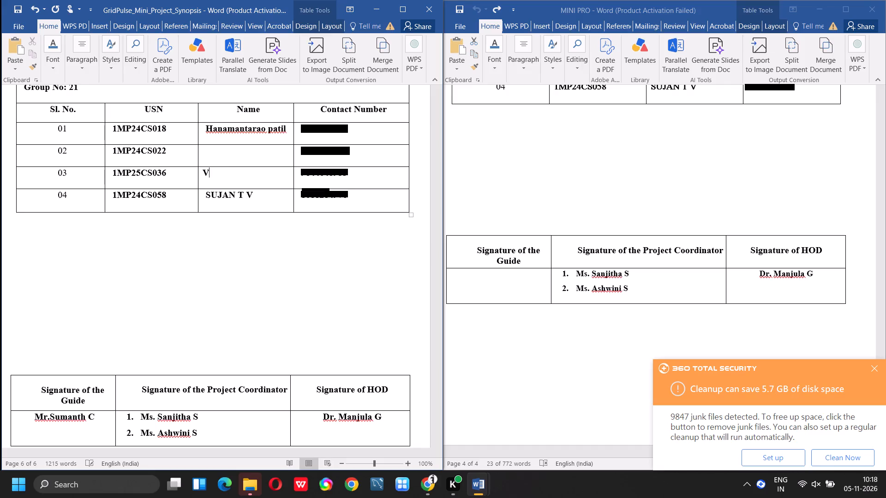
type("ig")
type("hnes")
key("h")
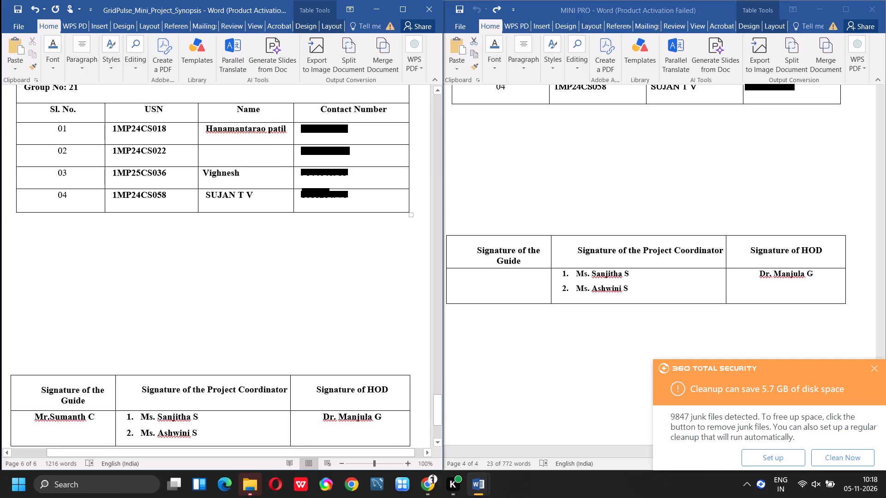
Enter the new member's first name in the empty Name cell of row 02 in the Group No: 21 table.
left_click(254, 156)
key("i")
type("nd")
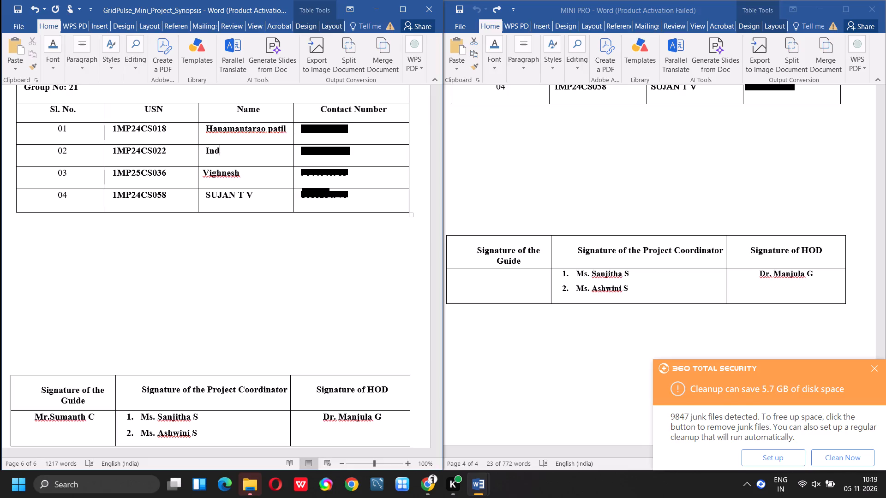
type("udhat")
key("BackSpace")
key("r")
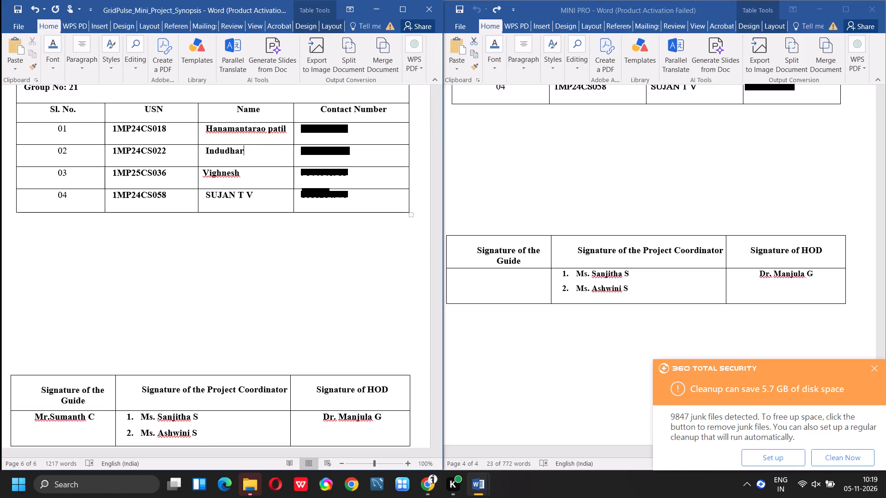
Replace the student name in row 04 of the Group No: 21 table with the new member's two-word name.
left_click(271, 194)
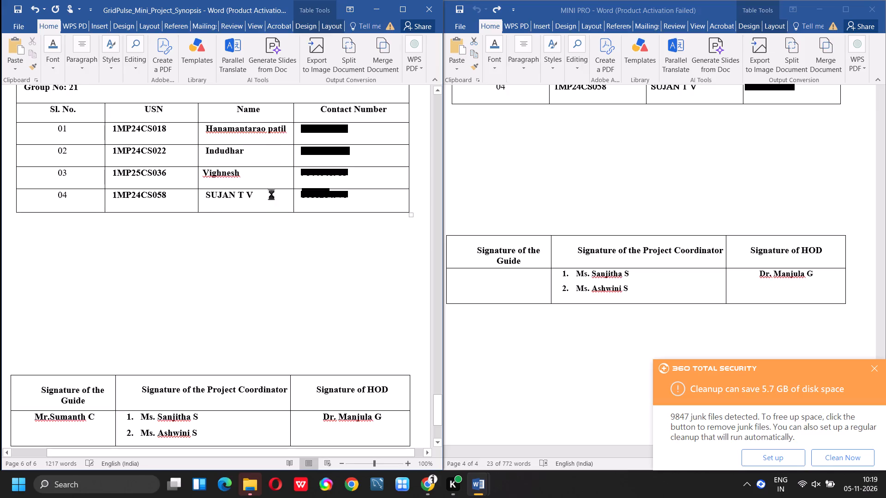
key("BackSpace")
key("BackSpace")
key("BackSpace")
key("BackSpace")
key("BackSpace")
key("BackSpace")
key("BackSpace")
key("BackSpace")
key("BackSpace")
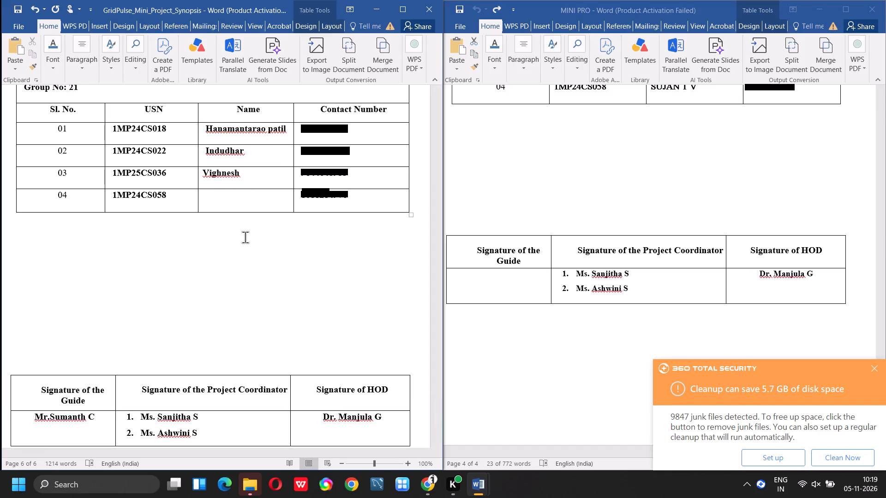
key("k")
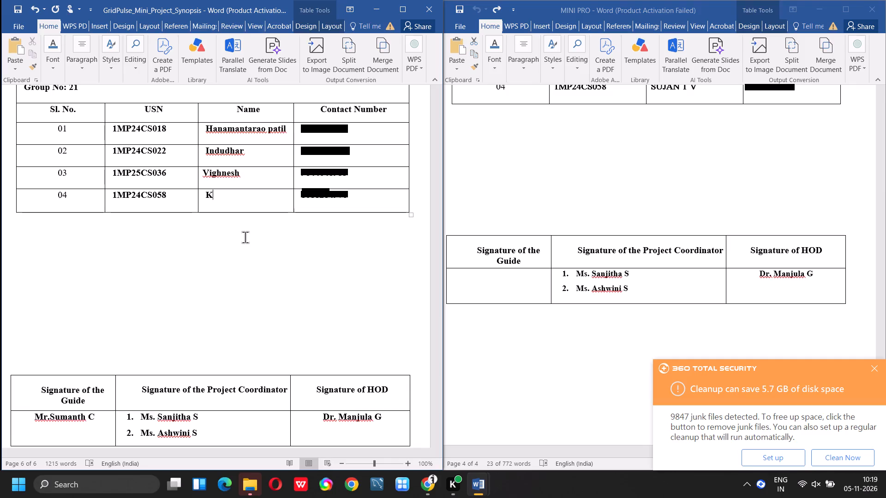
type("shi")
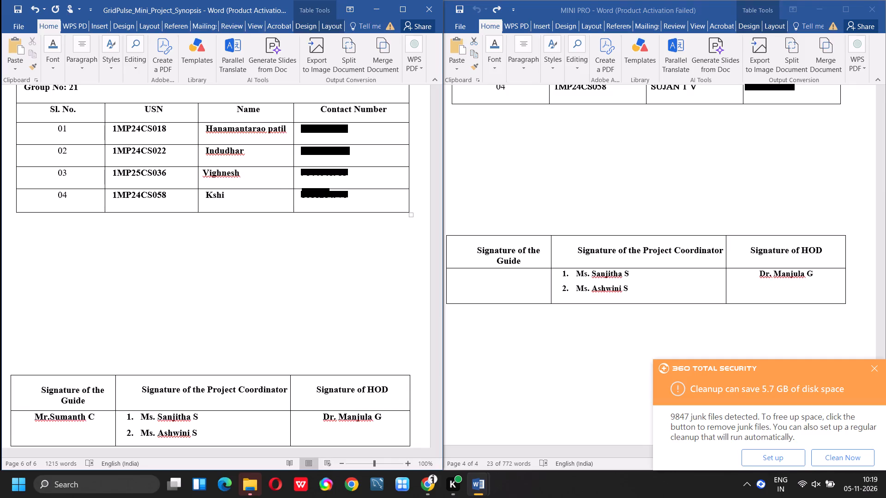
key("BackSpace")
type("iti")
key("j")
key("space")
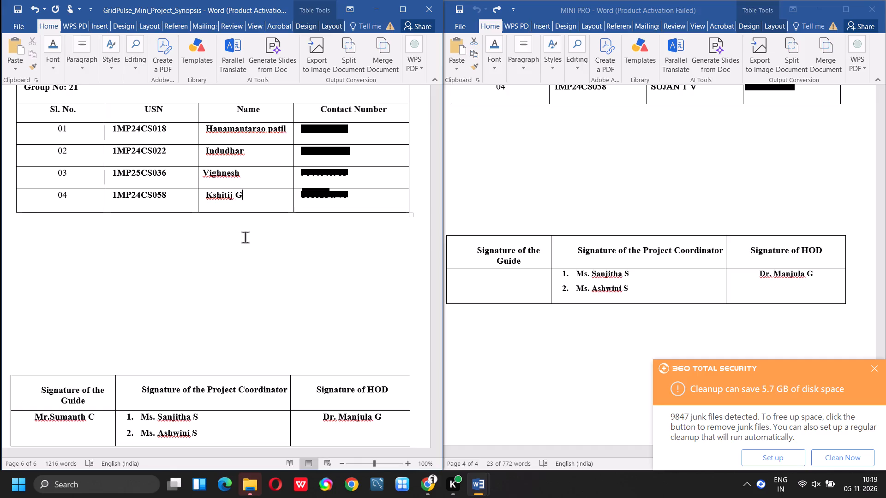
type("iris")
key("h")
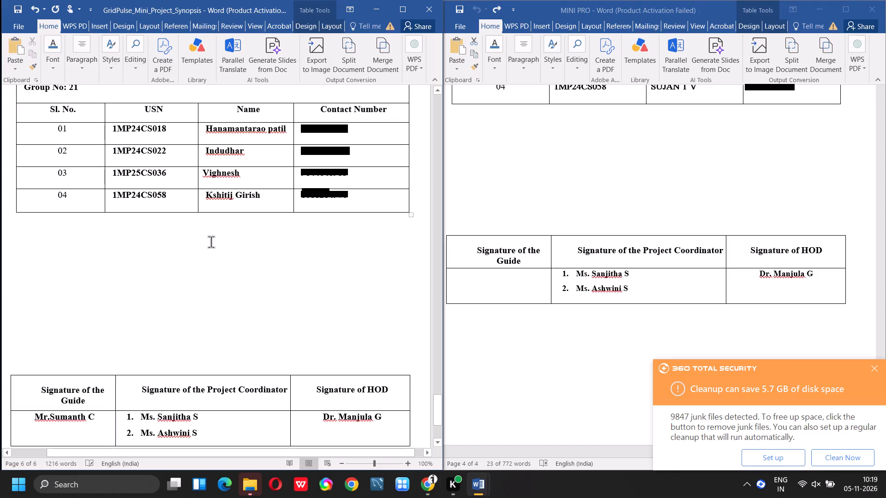
Insert two spaces before the name in row 03 of the Group No: 21 table to align it with the other names.
left_click(177, 197)
left_click(204, 174)
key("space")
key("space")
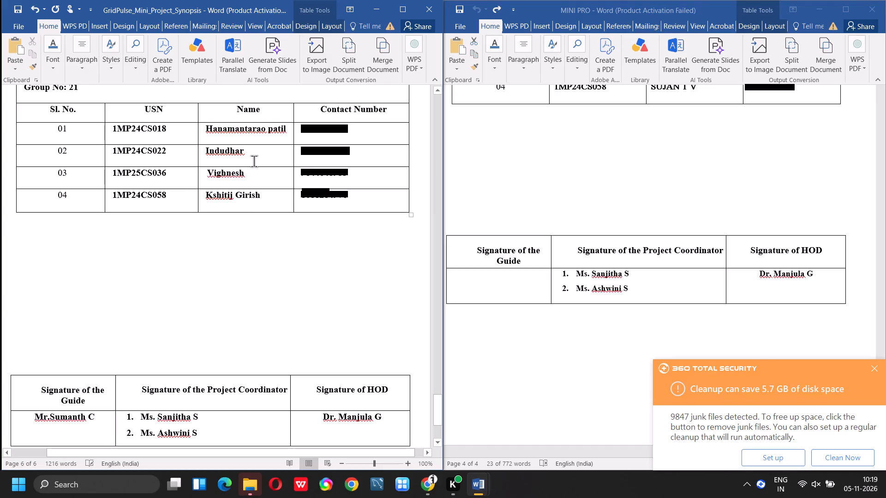
Add the initial M after the student's first name in row 02 of the Group No: 21 table.
left_click(250, 153)
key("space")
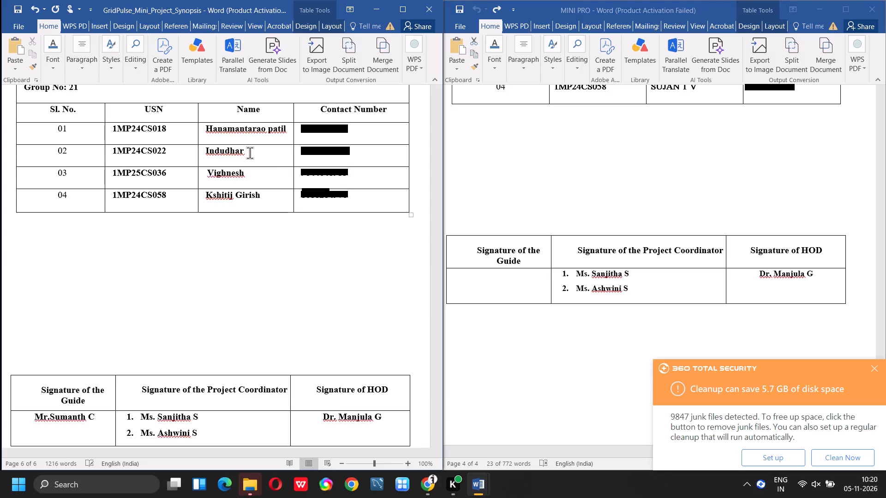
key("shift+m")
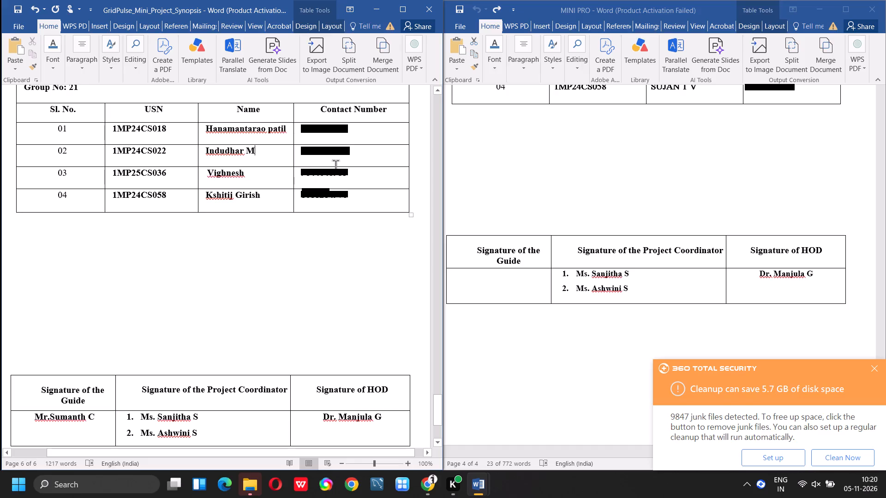
Delete the existing contact number in row 02 of the Group No: 21 table.
left_click(353, 154)
key("BackSpace")
key("BackSpace")
key("BackSpace")
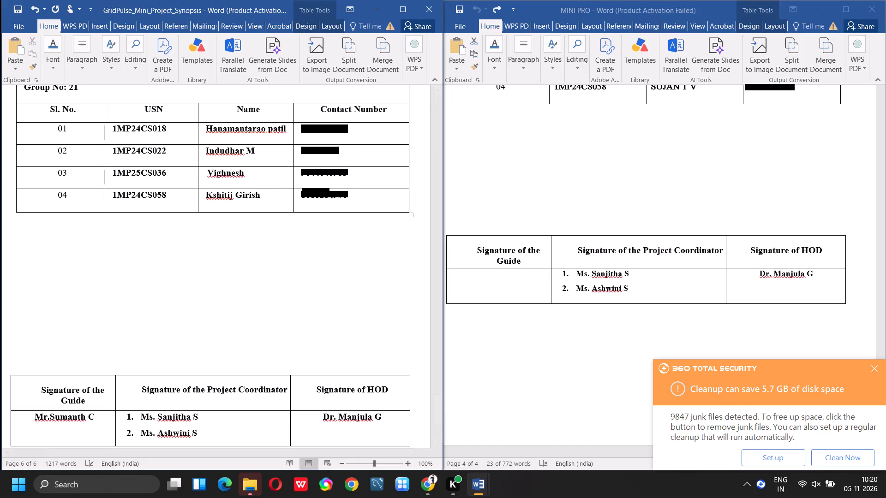
key("BackSpace")
key("BackSpace")
key("BackSpace")
key("BackSpace")
key("BackSpace")
key("BackSpace")
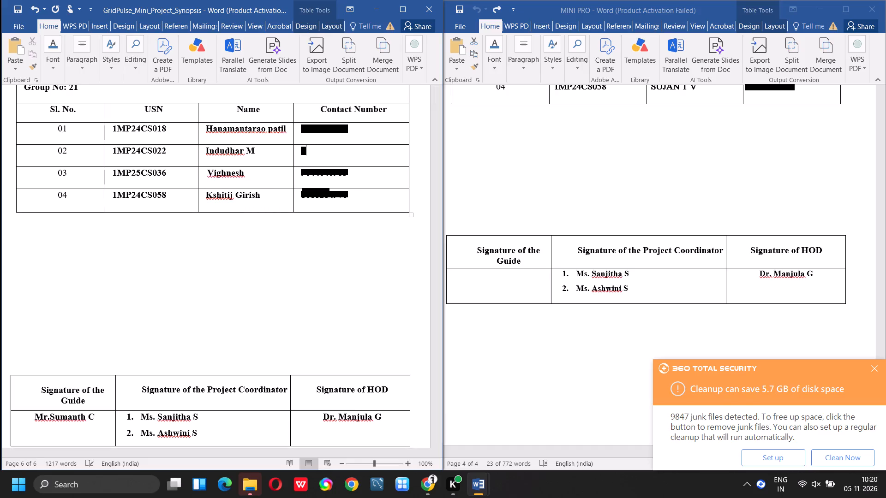
key("BackSpace")
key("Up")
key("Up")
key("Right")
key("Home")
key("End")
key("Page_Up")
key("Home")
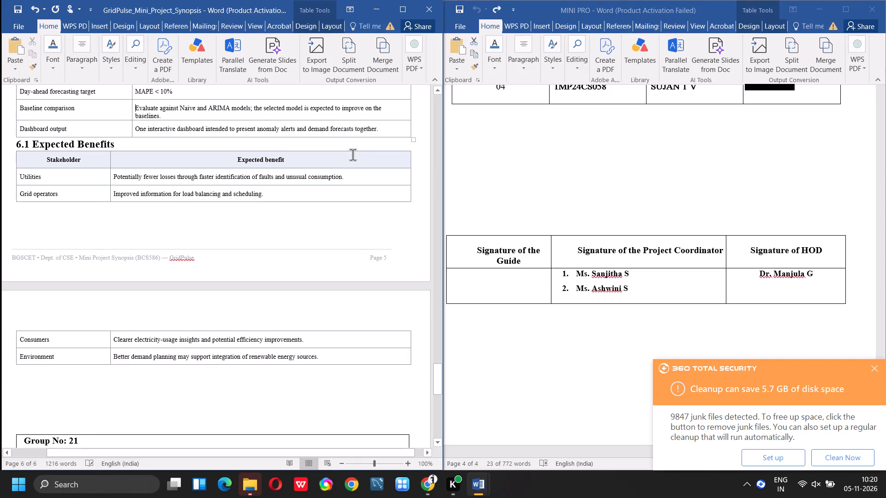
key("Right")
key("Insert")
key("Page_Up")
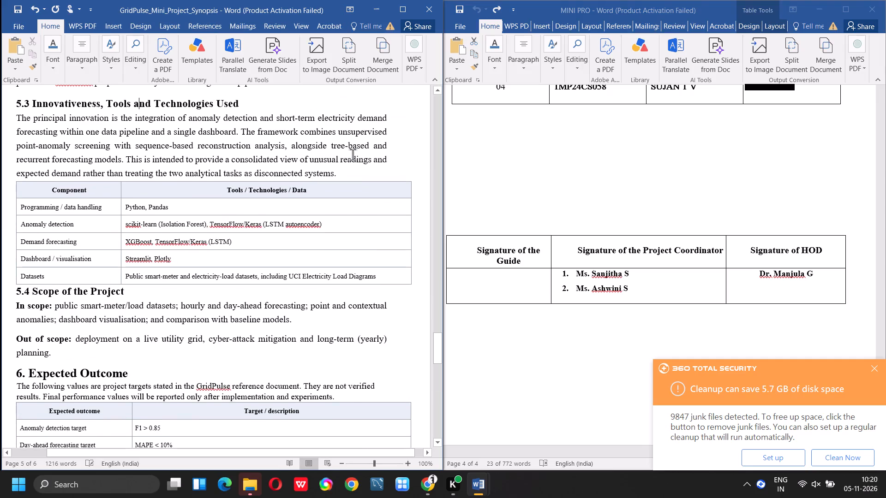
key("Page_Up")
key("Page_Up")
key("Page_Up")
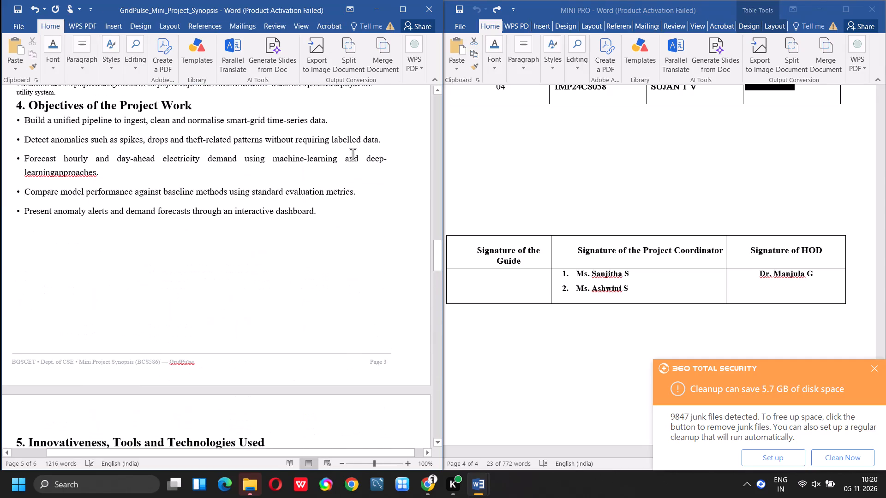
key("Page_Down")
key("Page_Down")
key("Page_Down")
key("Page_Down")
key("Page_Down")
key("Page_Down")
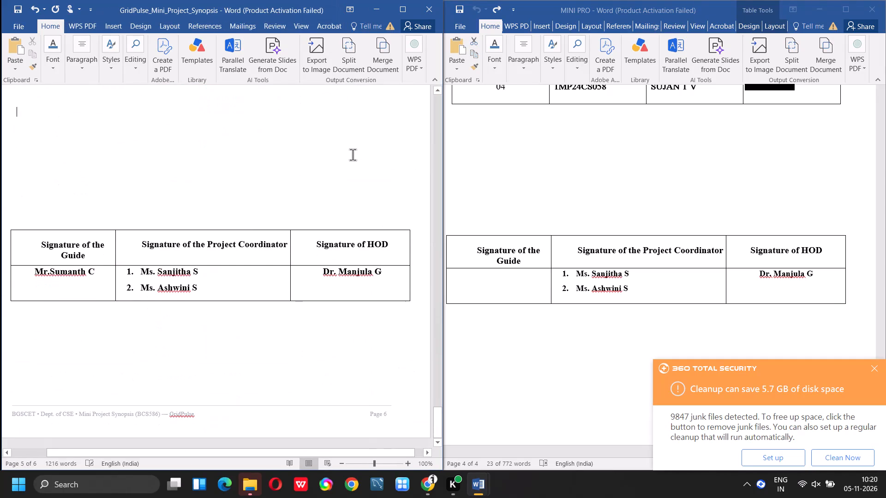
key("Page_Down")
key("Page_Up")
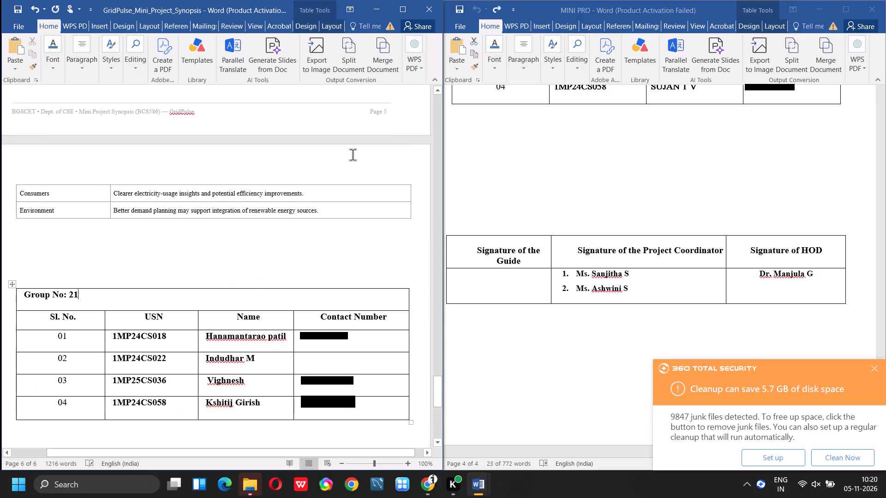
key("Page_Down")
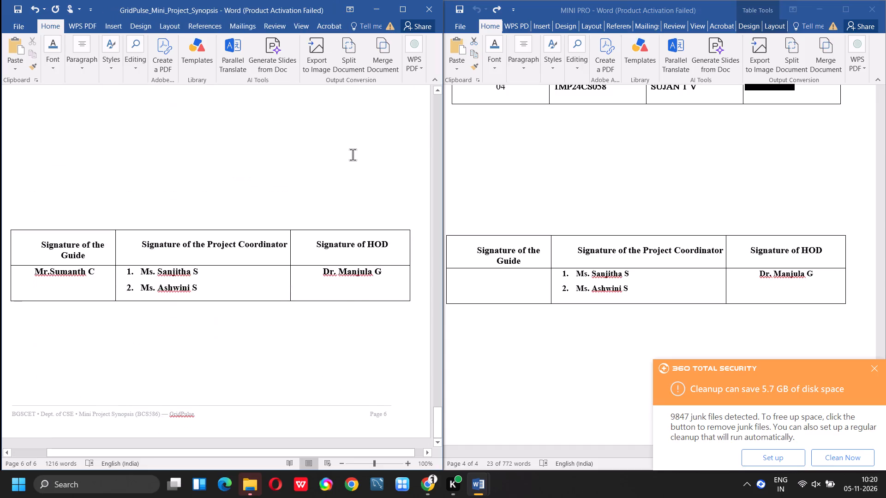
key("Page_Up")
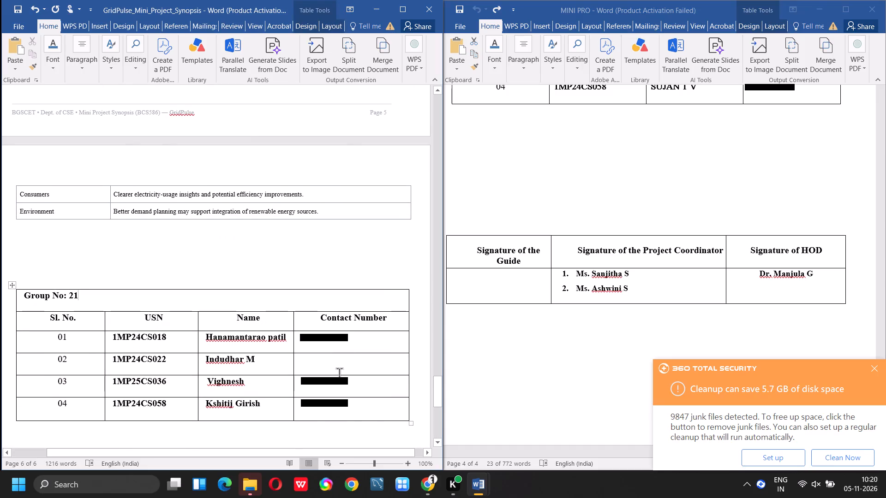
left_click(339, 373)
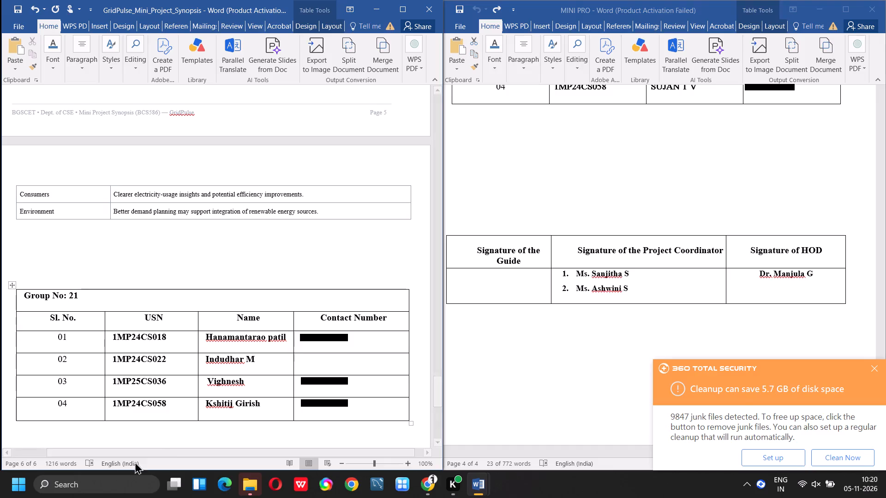
Replace the final two digits of the USN in row 04 of the Group No: 21 table with the new member's.
left_click(184, 412)
key("BackSpace")
key("BackSpace")
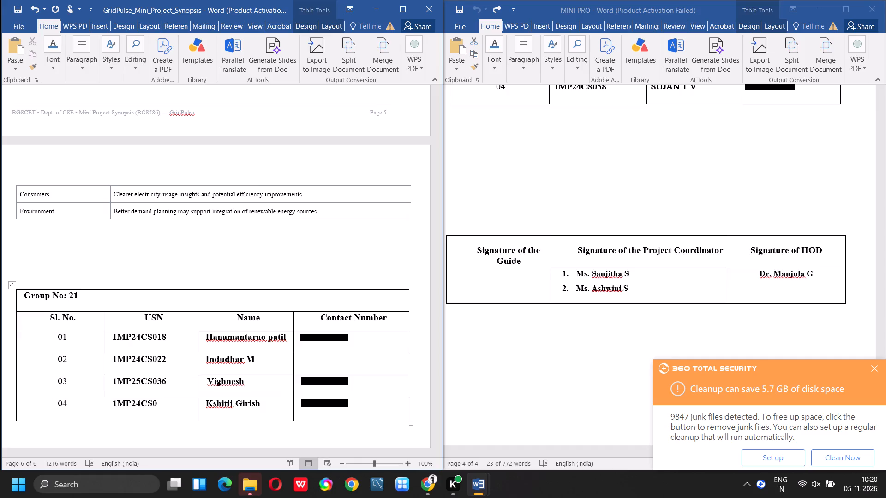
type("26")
Enter the member's contact number in the empty Contact Number cell of row 02 in the Group No: 21 table.
left_click(303, 357)
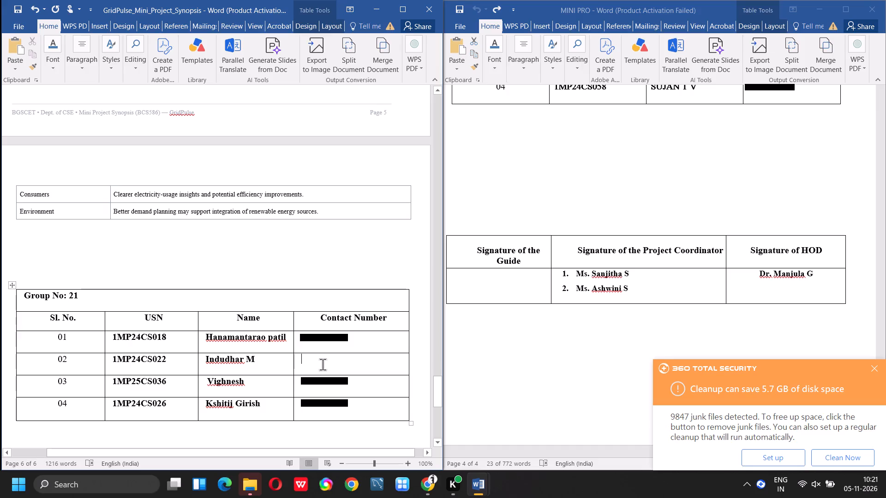
key("Up")
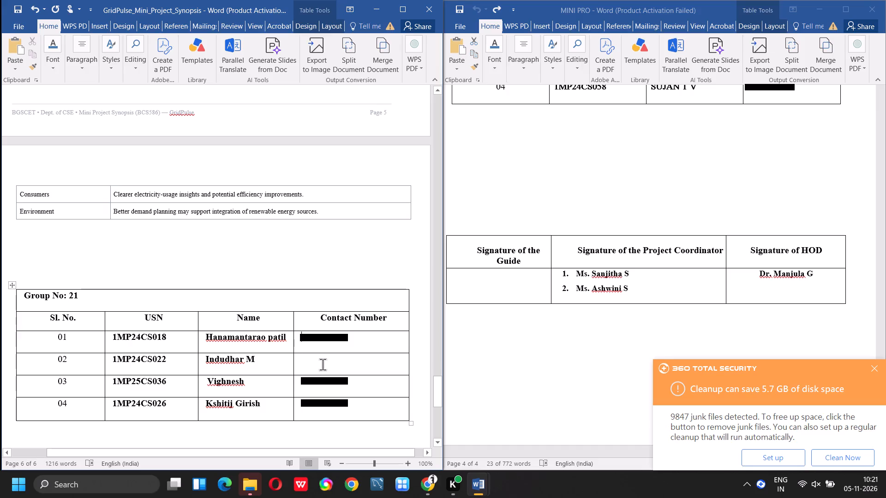
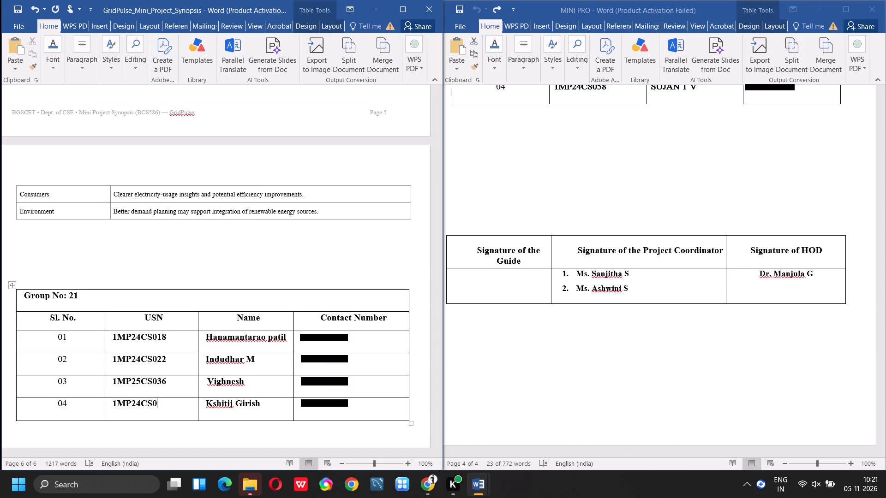
Complete the USN in row 04 of the Group No: 21 table with the member's final two digits.
type("26")
Delete the existing contact number in row 04 of the Group No: 21 table.
left_click(350, 401)
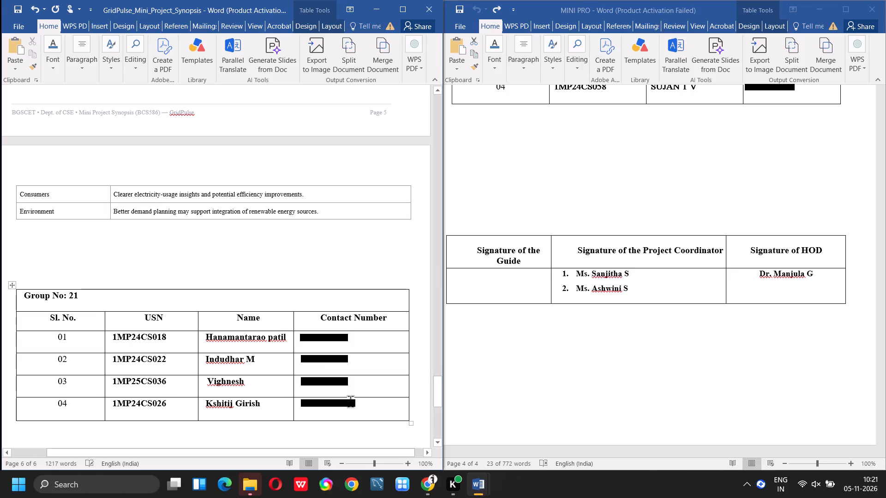
key("BackSpace")
key("BackSpace")
key("BackSpace")
key("BackSpace")
key("BackSpace")
key("BackSpace")
key("BackSpace")
key("BackSpace")
key("BackSpace")
key("BackSpace")
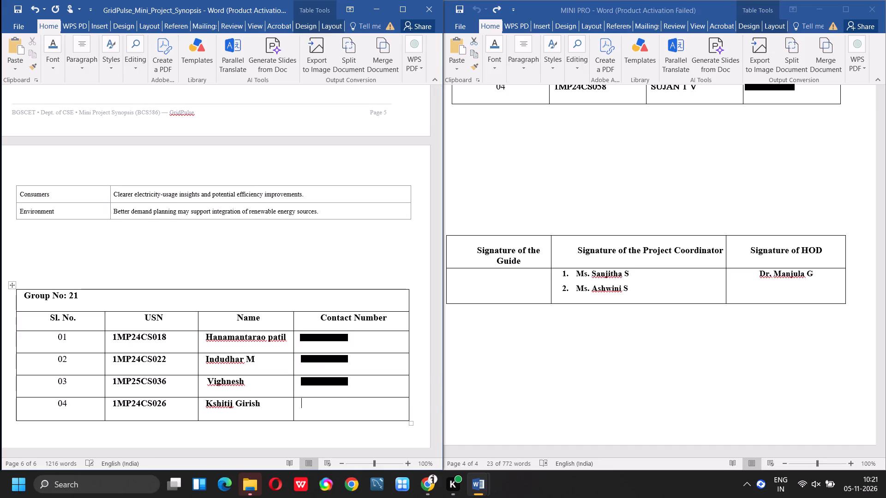
Delete the existing contact number in row 03 of the Group No: 21 table.
left_click(348, 387)
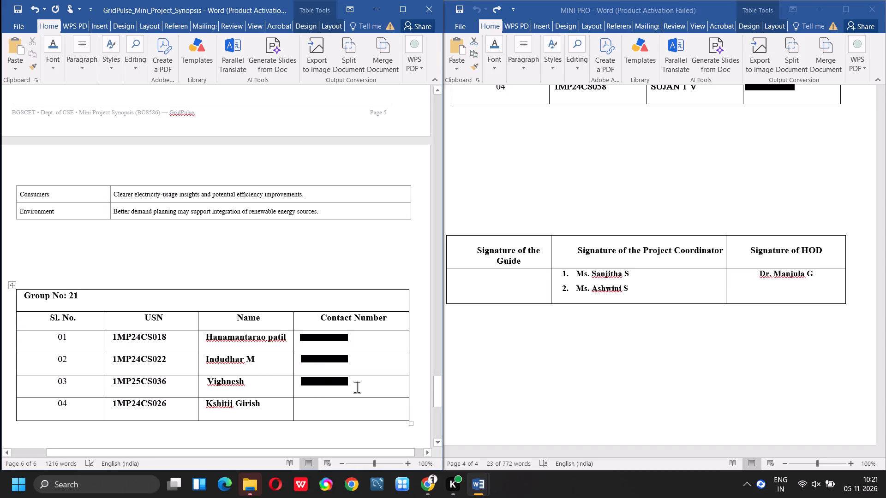
key("BackSpace")
key("BackSpace")
key("BackSpace")
key("BackSpace")
key("BackSpace")
key("BackSpace")
key("BackSpace")
key("BackSpace")
key("BackSpace")
key("BackSpace")
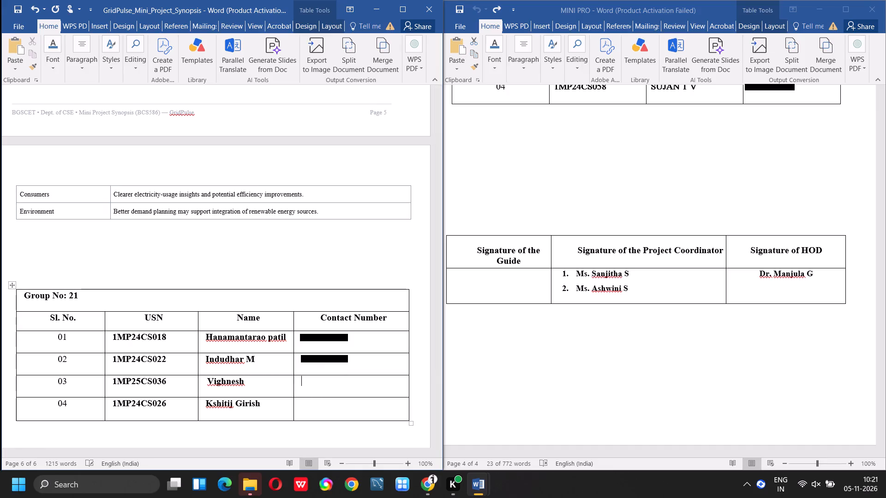
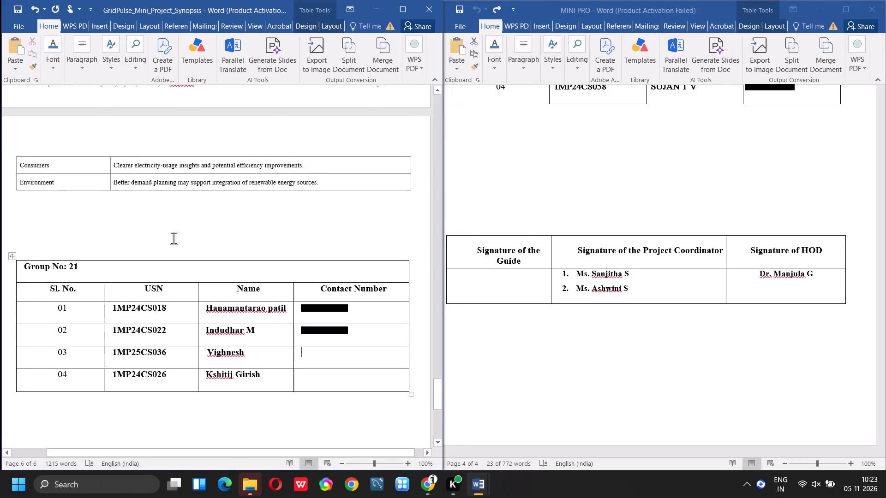
Change the group number in the team members table's heading row to 19.
left_click(103, 272)
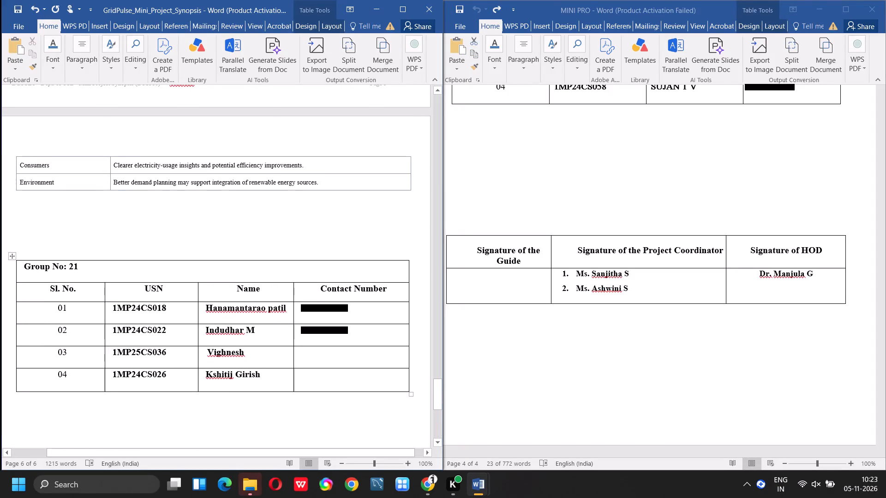
key("BackSpace")
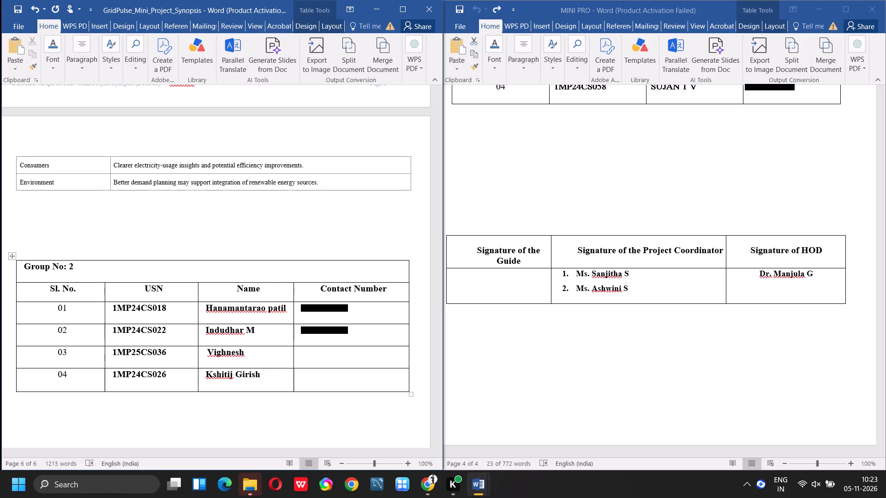
key("BackSpace")
key("1")
key("9")
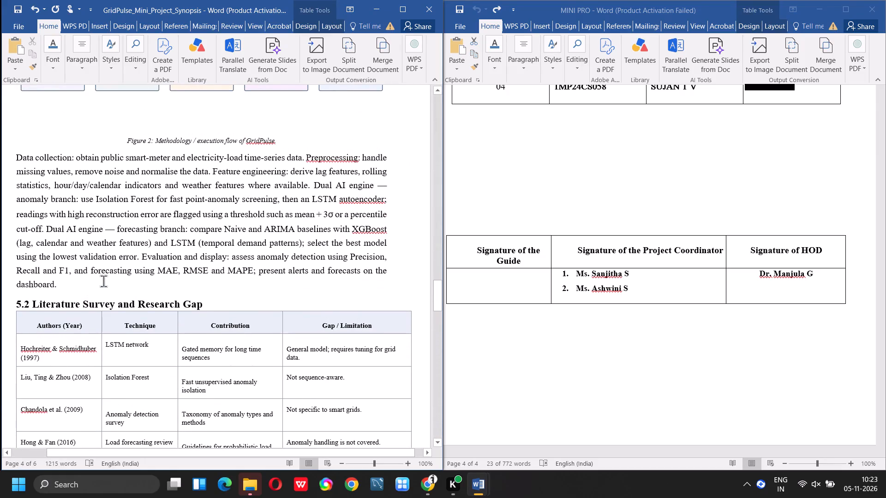
Set the Marks value in the first page's course details to 100.
left_click(103, 281)
right_click(103, 281)
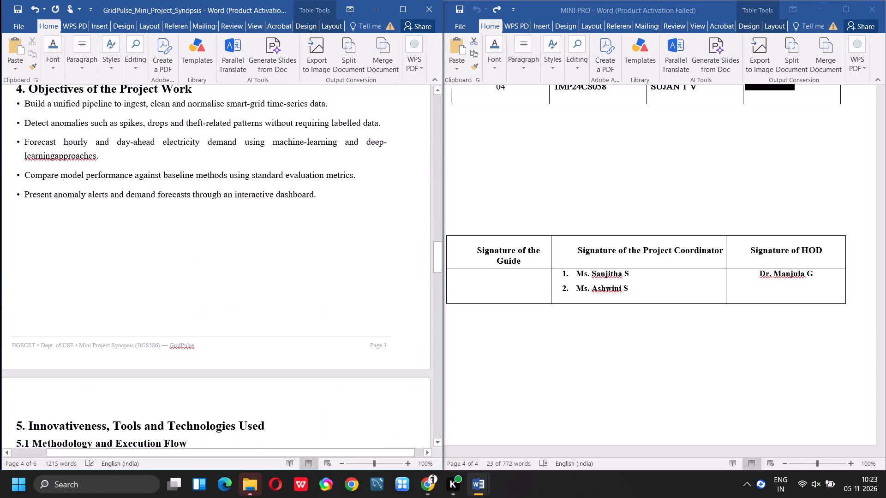
left_click(81, 255)
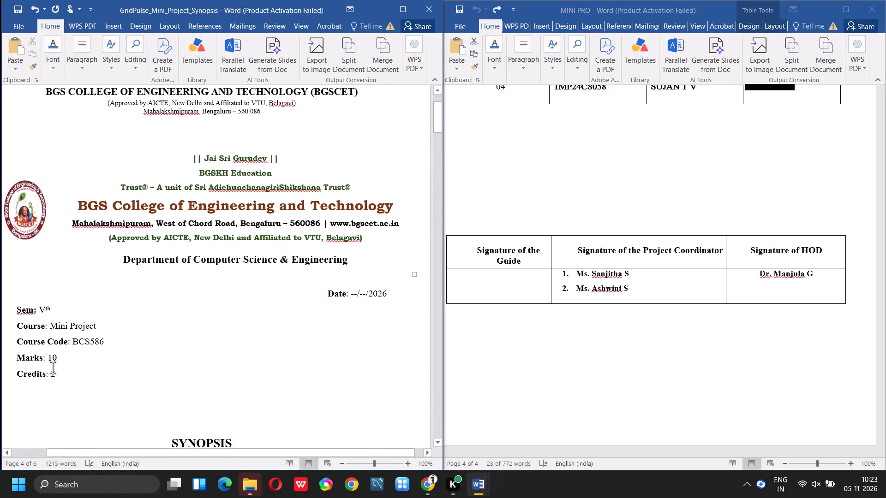
left_click(57, 361)
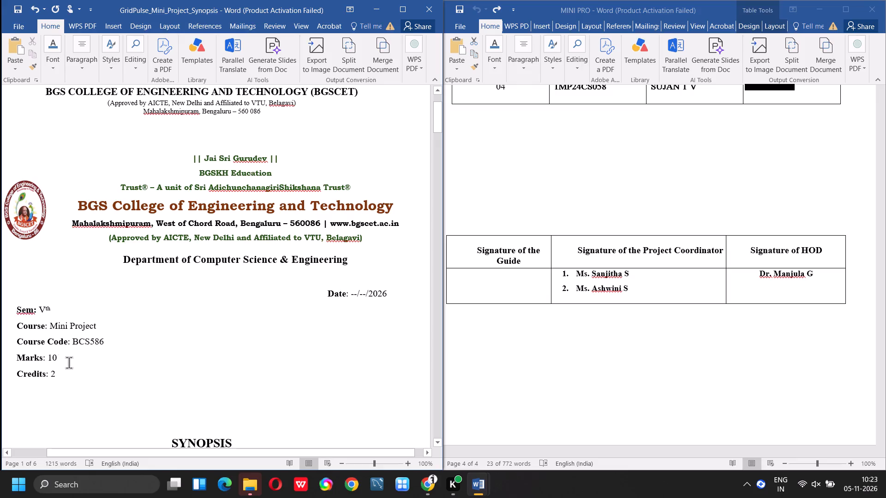
key("0")
Delete the duplicate plain black college heading and blank lines above the coloured BGS College letterhead on the first page.
left_click(186, 347)
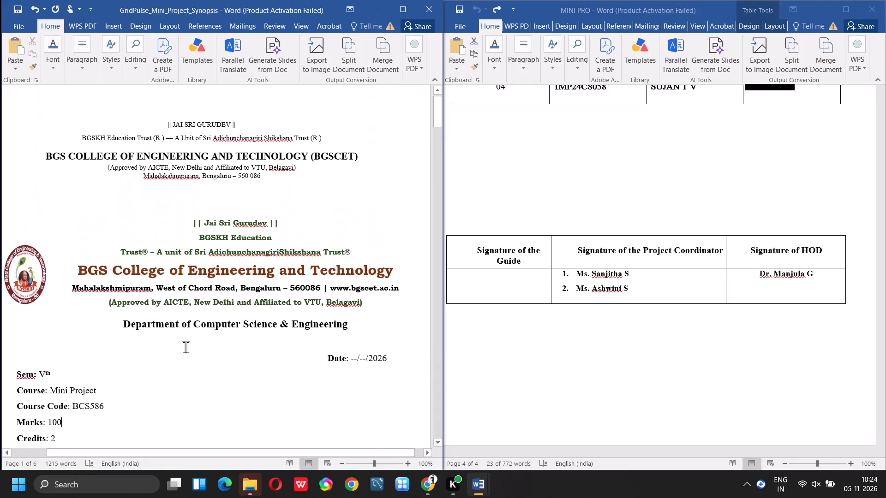
left_click(186, 211)
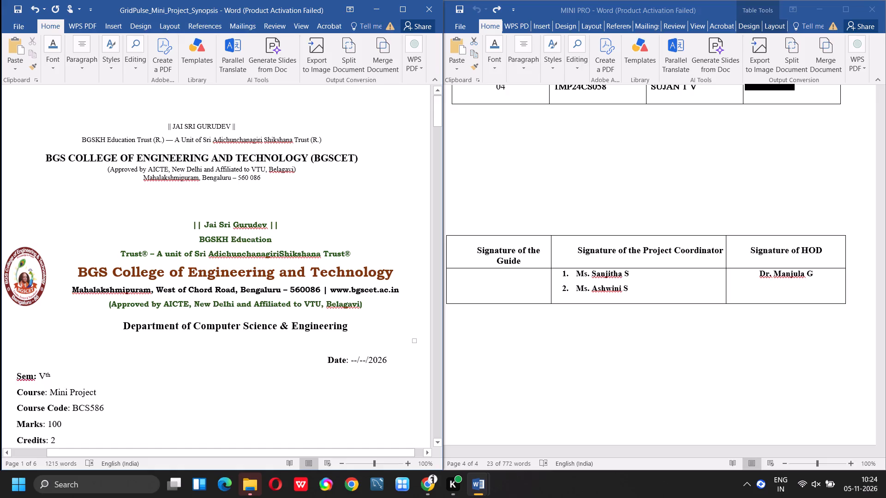
key("BackSpace")
key("BackSpace")
key("BackSpace")
key("BackSpace")
key("BackSpace")
key("BackSpace")
key("BackSpace")
key("BackSpace")
key("BackSpace")
key("BackSpace")
key("BackSpace")
key("BackSpace")
key("BackSpace")
key("BackSpace")
key("BackSpace")
key("BackSpace")
key("BackSpace")
key("BackSpace")
key("BackSpace")
key("BackSpace")
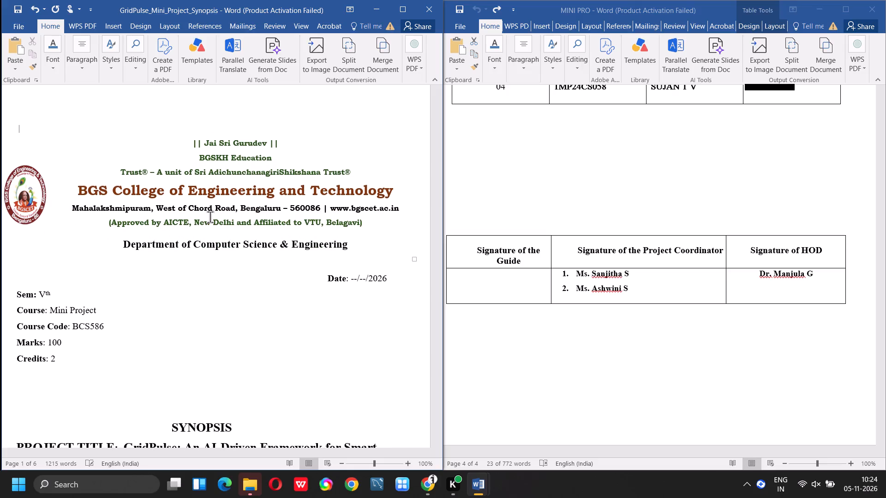
key("BackSpace")
key("BackSpace")
key("BackSpace")
key("BackSpace")
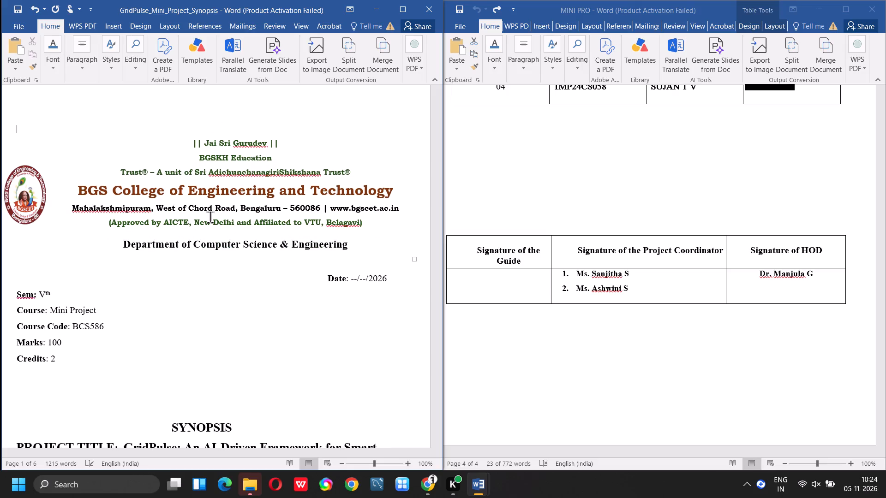
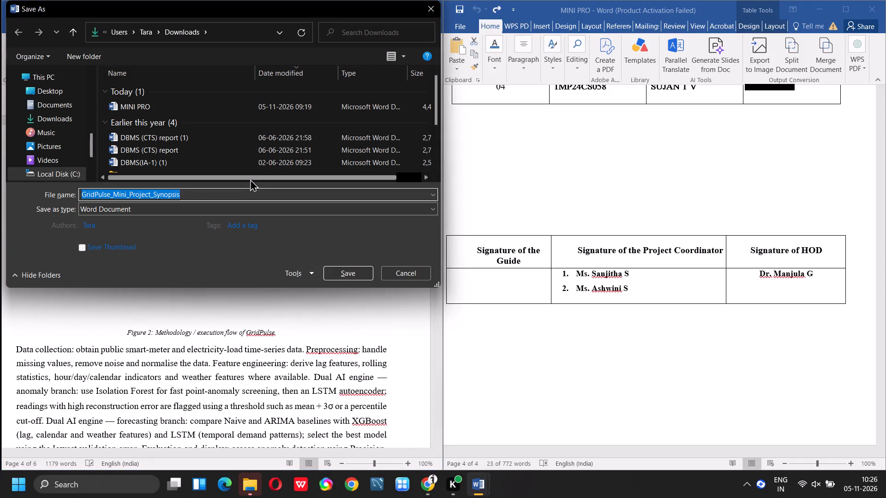
Save the edited synopsis in the Downloads folder as a Word Document named GridPulse_Synopsis.
key("BackSpace")
key("BackSpace")
key("BackSpace")
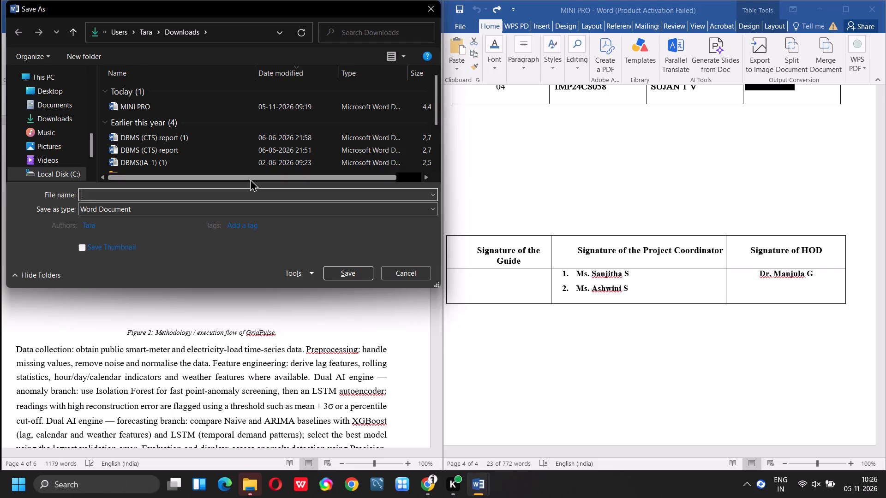
key("ctrl+z")
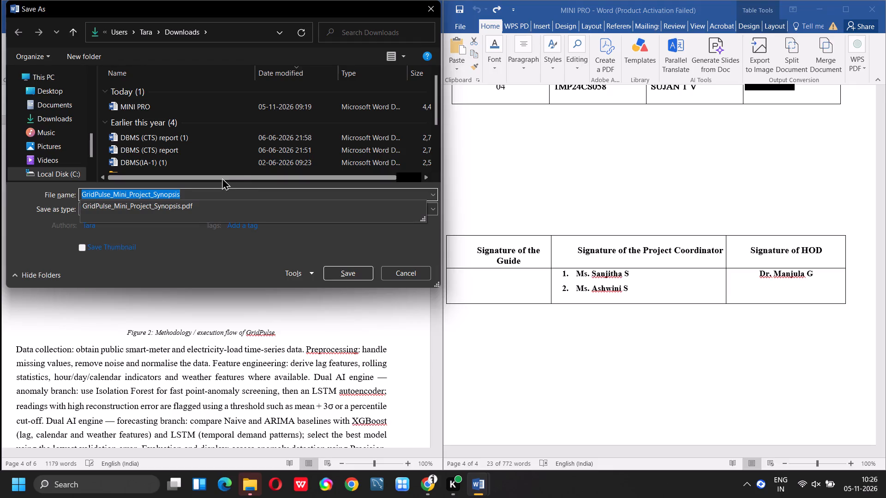
left_click(154, 194)
key("BackSpace")
key("BackSpace")
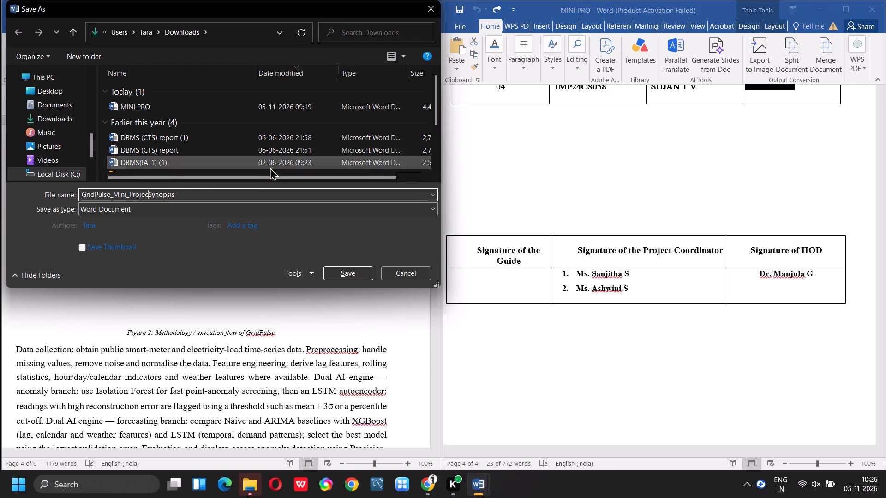
key("BackSpace")
key("BackSpace")
key("BackSpace")
key("BackSpace")
key("BackSpace")
key("BackSpace")
key("BackSpace")
key("BackSpace")
key("BackSpace")
key("BackSpace")
key("BackSpace")
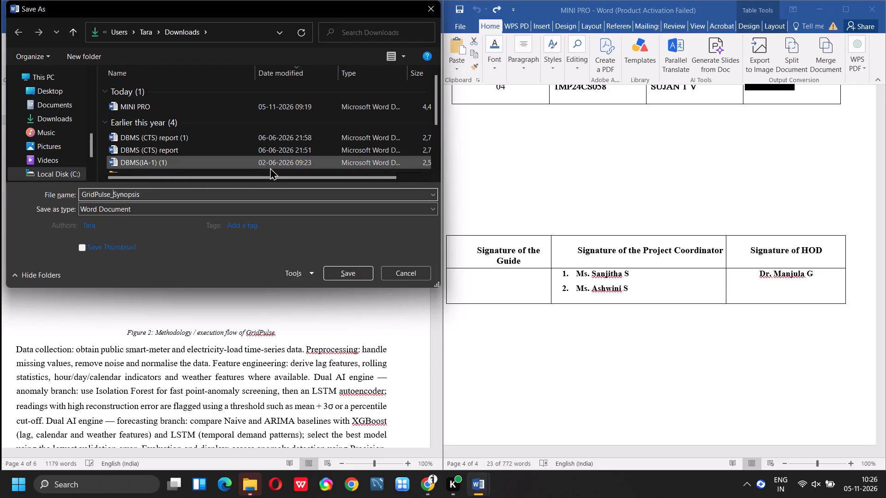
key("BackSpace")
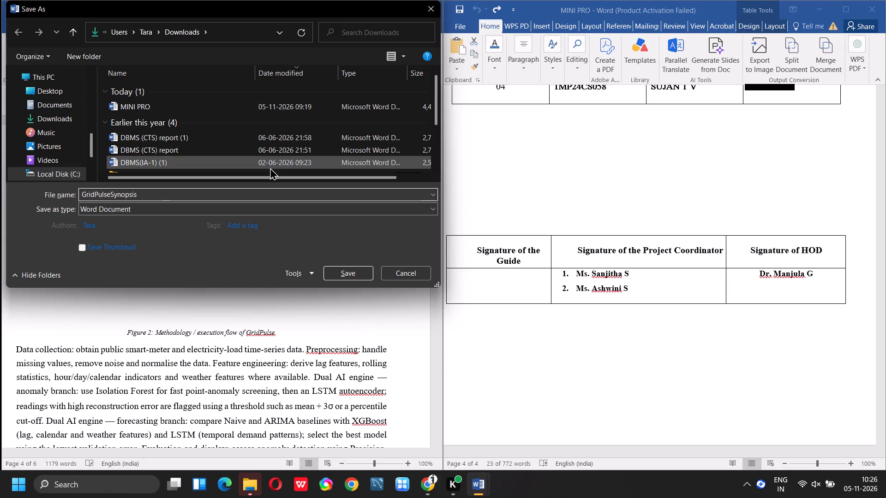
key("ctrl+z")
key("BackSpace")
key("shift+underscore")
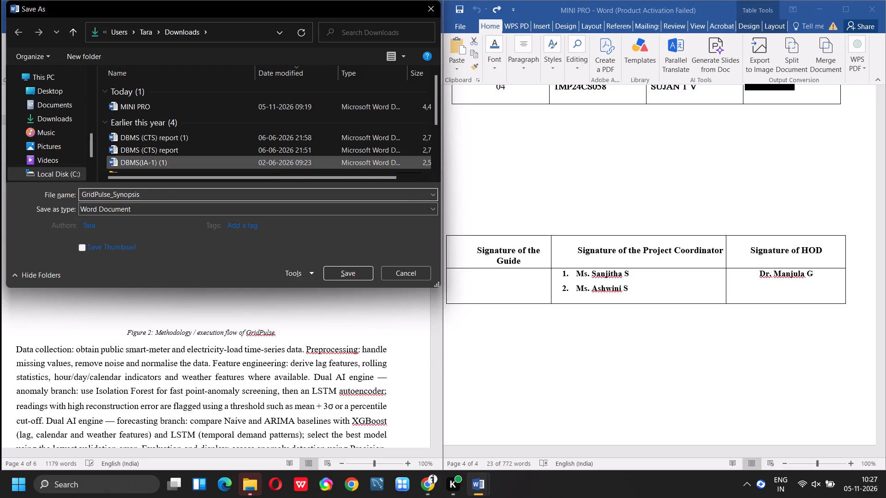
left_click(378, 208)
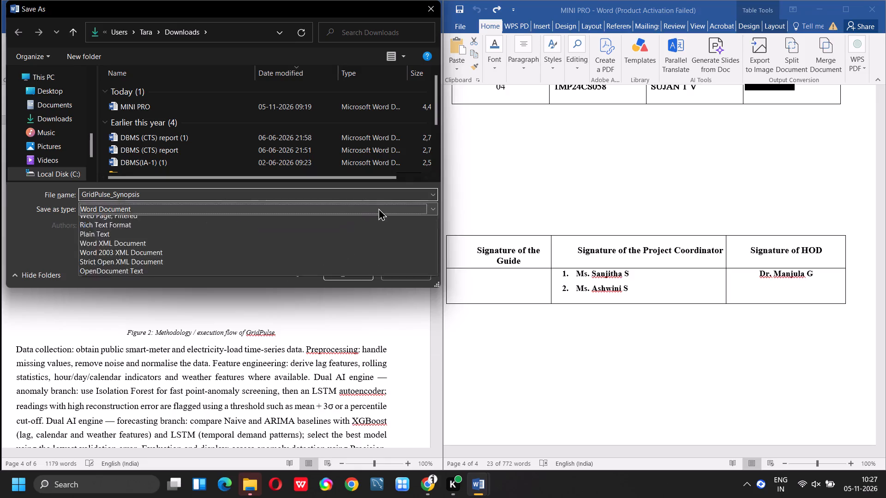
left_click(378, 208)
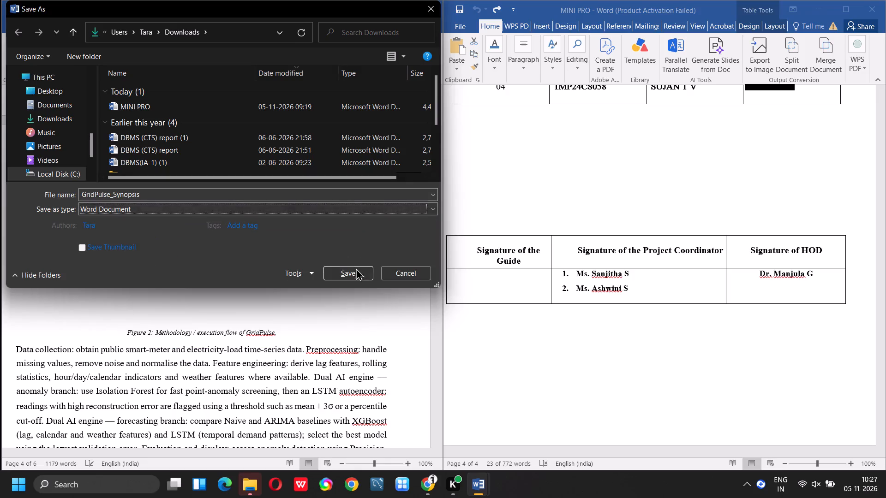
left_click(354, 277)
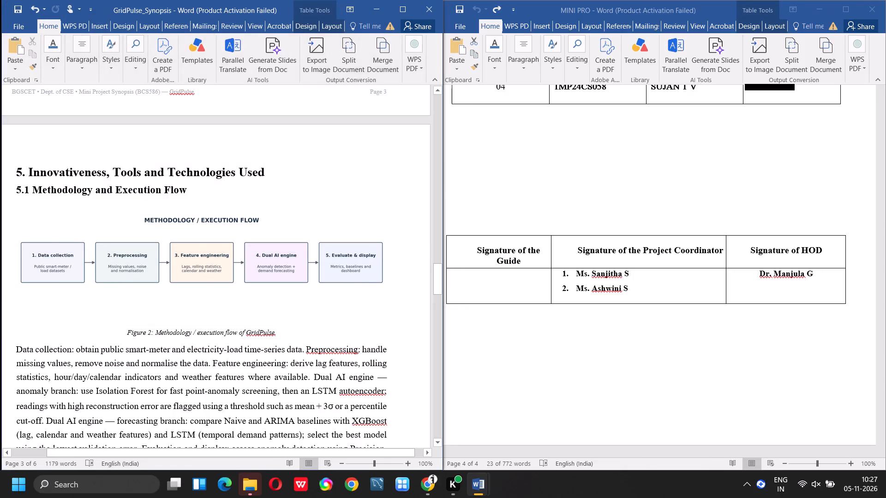
Minimize both the MINI PRO and GridPulse_Synopsis document windows to reach the Downloads folder.
left_click(820, 3)
left_click(374, 12)
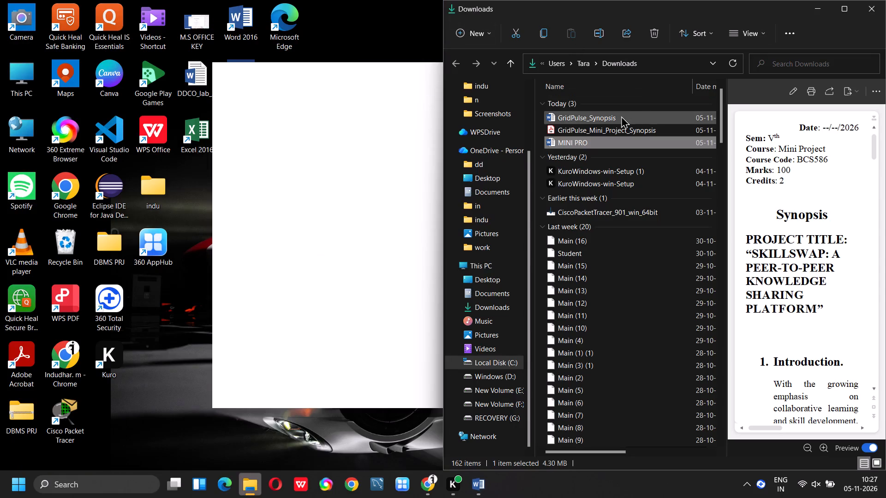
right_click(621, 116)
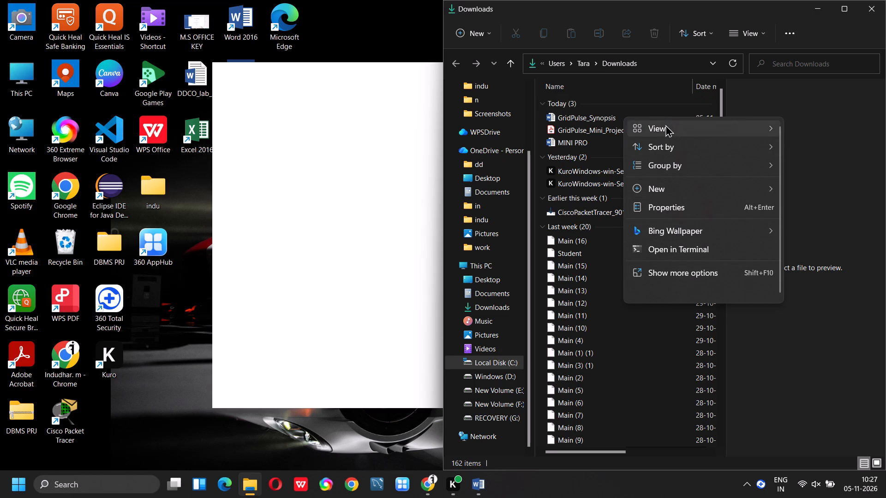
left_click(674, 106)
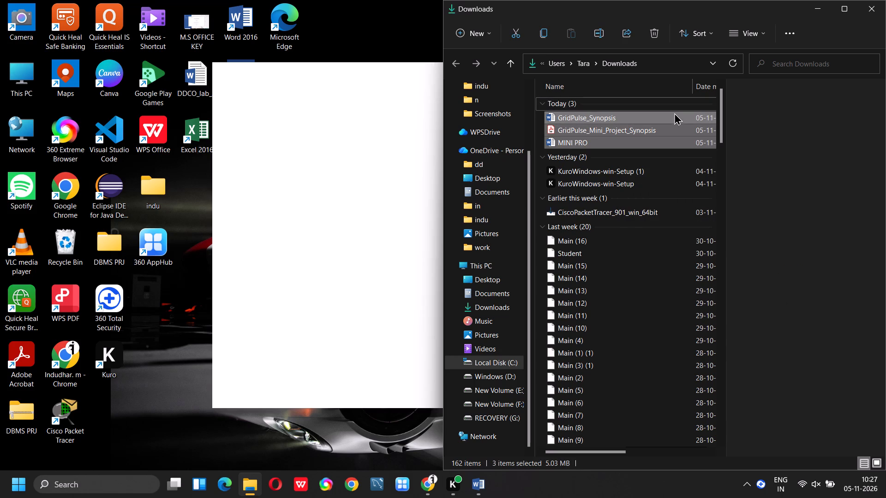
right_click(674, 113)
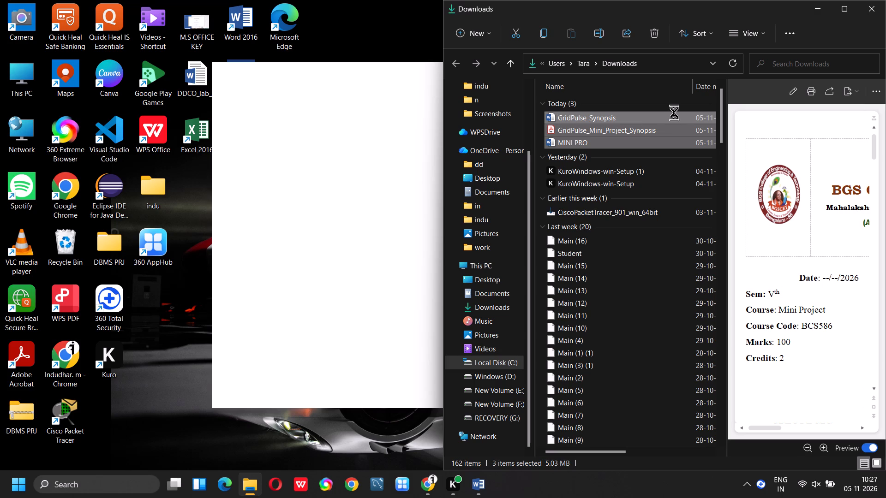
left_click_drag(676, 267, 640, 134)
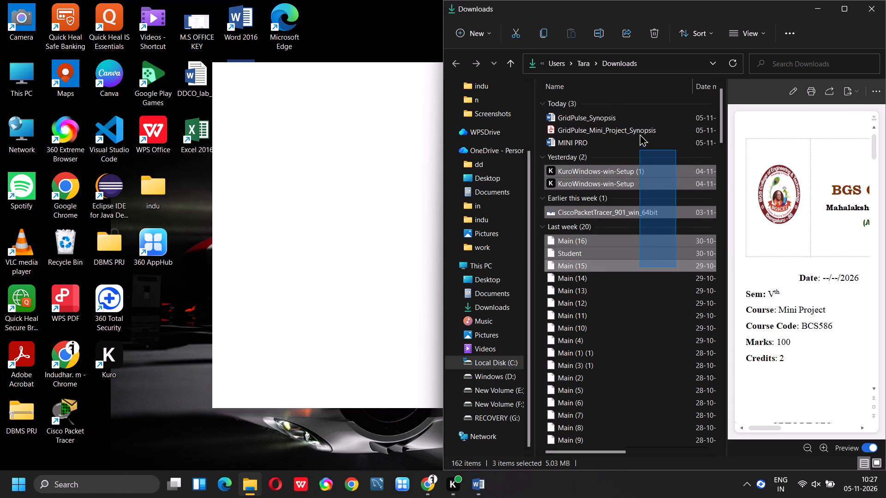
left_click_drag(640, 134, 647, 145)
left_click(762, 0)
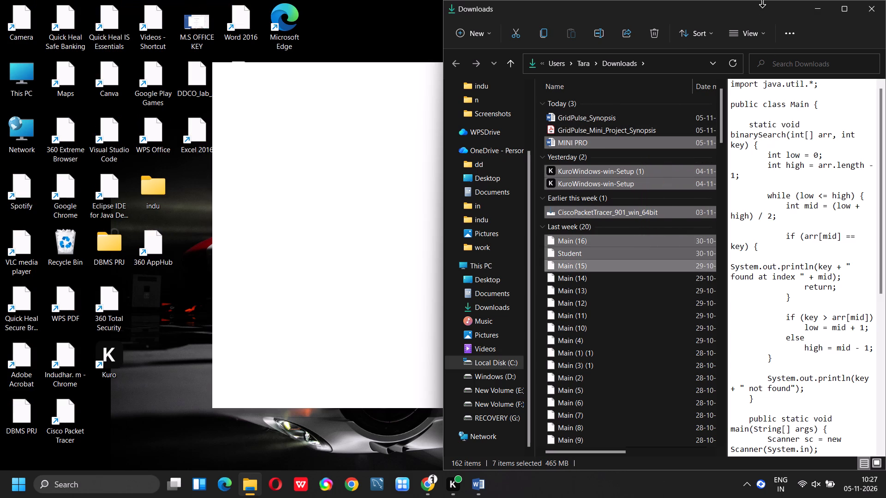
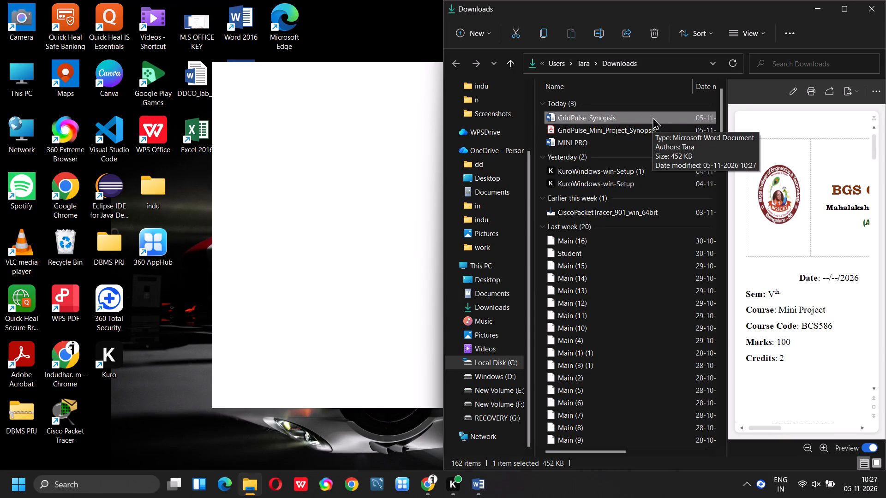
Share the GridPulse_Synopsis Word document from the Downloads folder through WhatsApp.
right_click(653, 117)
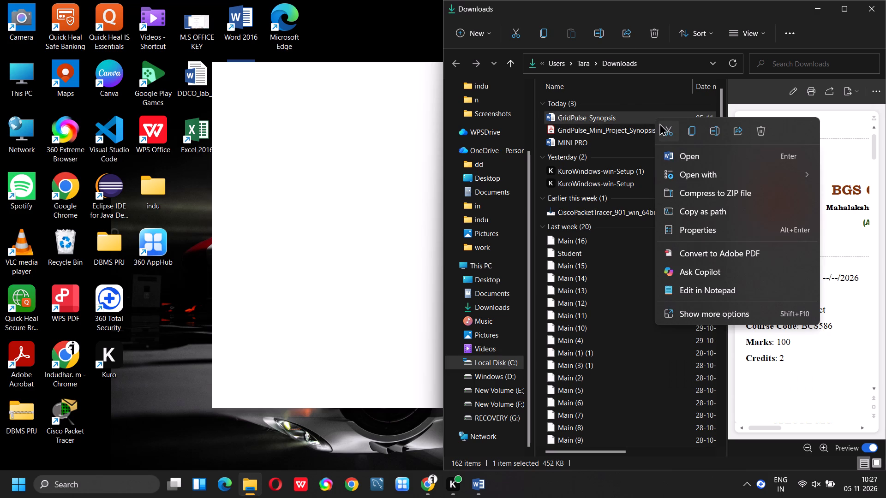
left_click(733, 129)
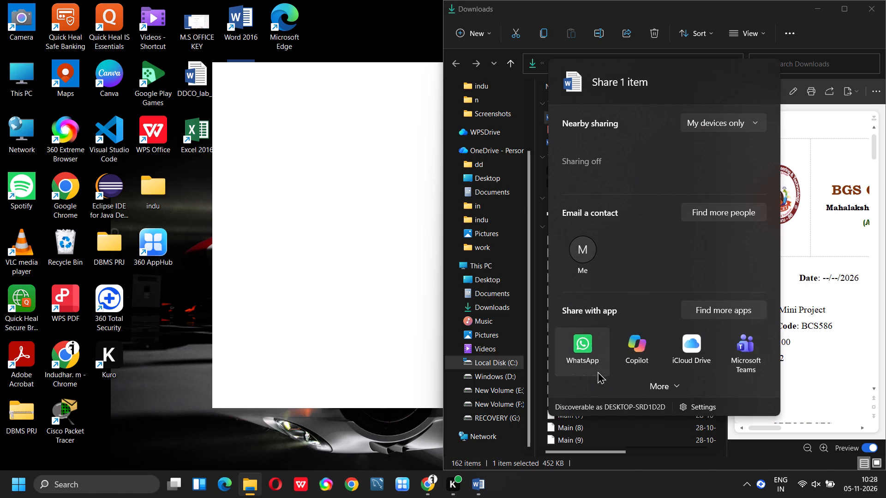
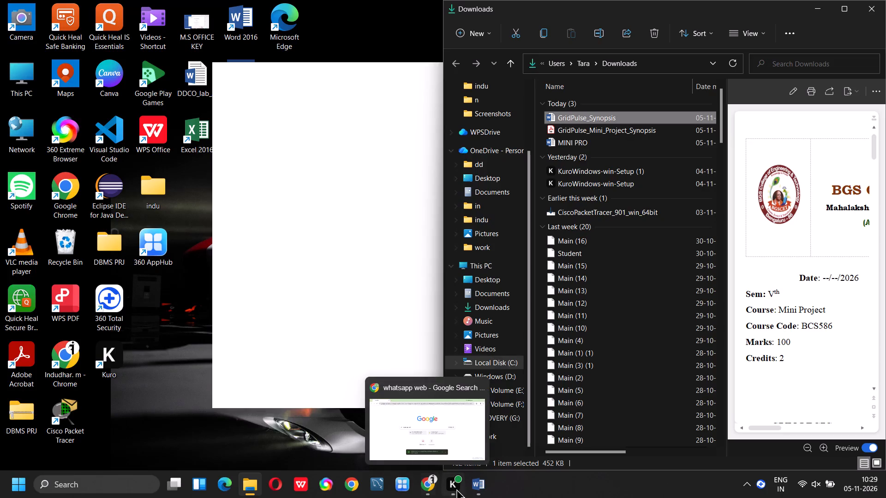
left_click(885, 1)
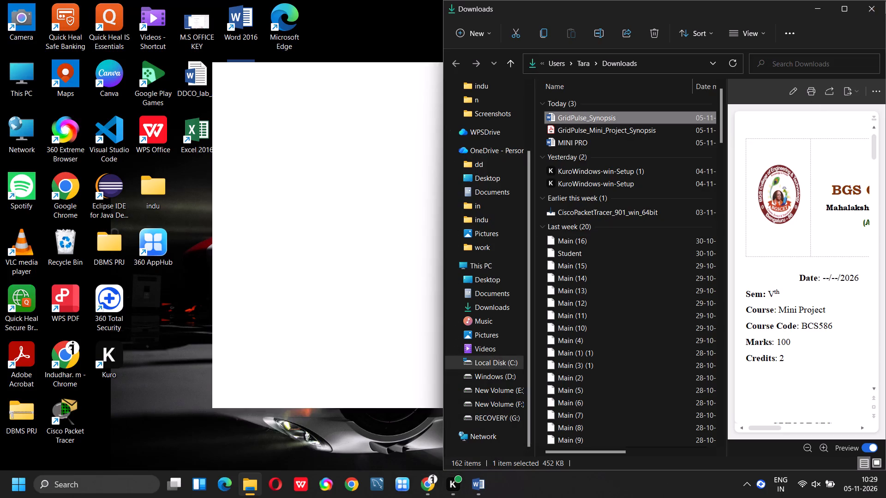
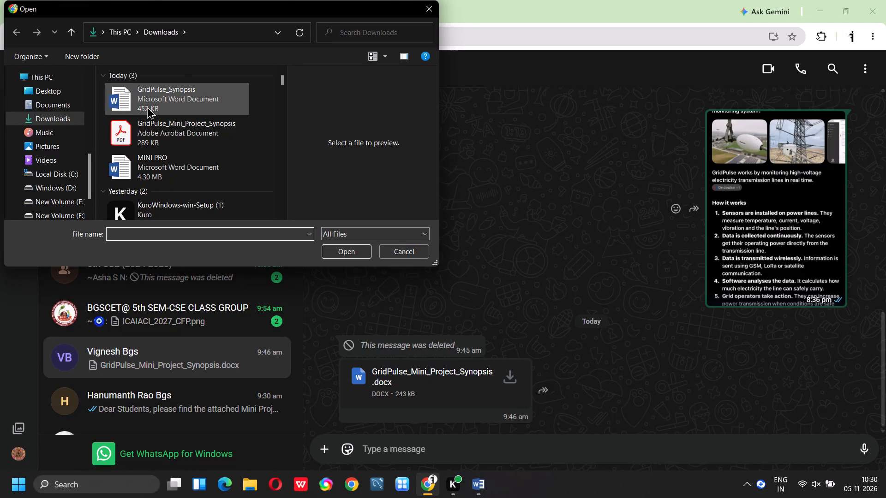
Choose the GridPulse_Synopsis Word document from the Downloads folder as the attachment for the open WhatsApp chat.
left_click(147, 107)
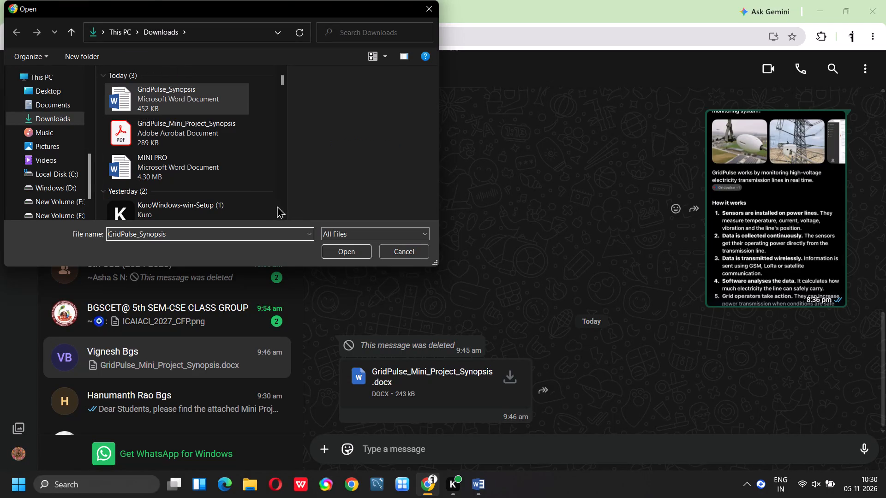